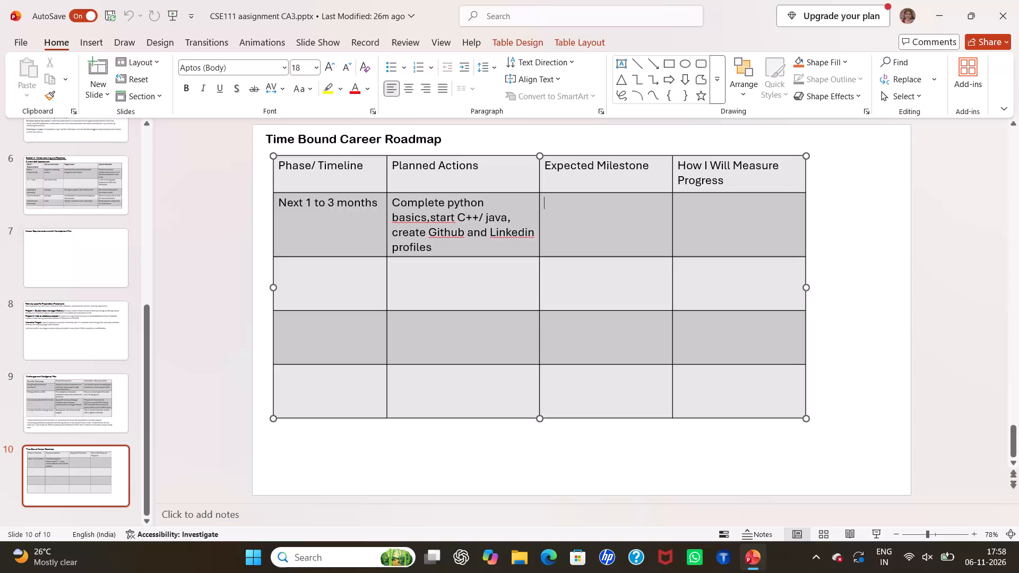
Search Windows for "ku" and open the Kuro app.
{"action": "left_click", "coordinate": [348, 566]}
{"action": "type", "text": "ku"}
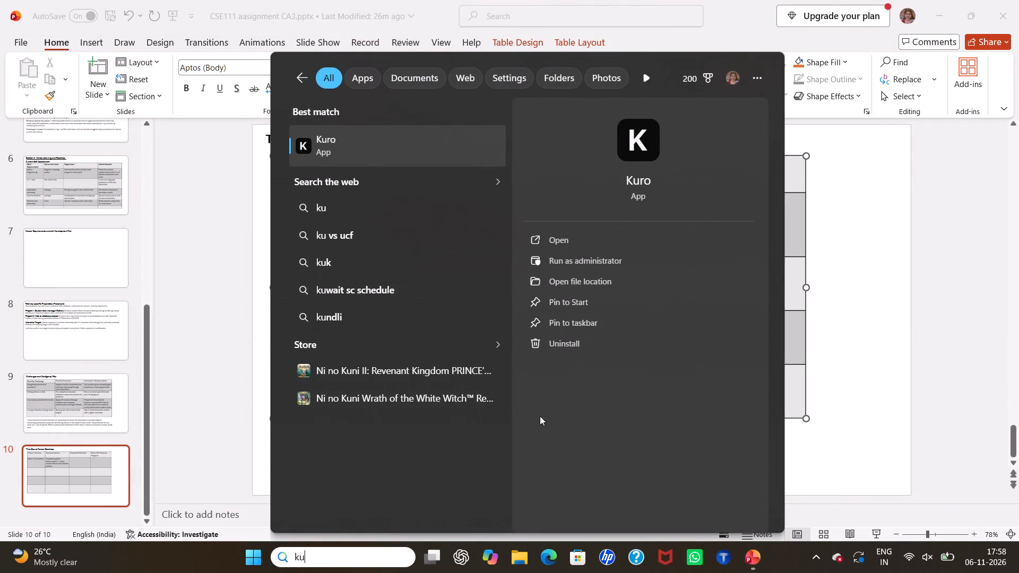
{"action": "left_click", "coordinate": [583, 238]}
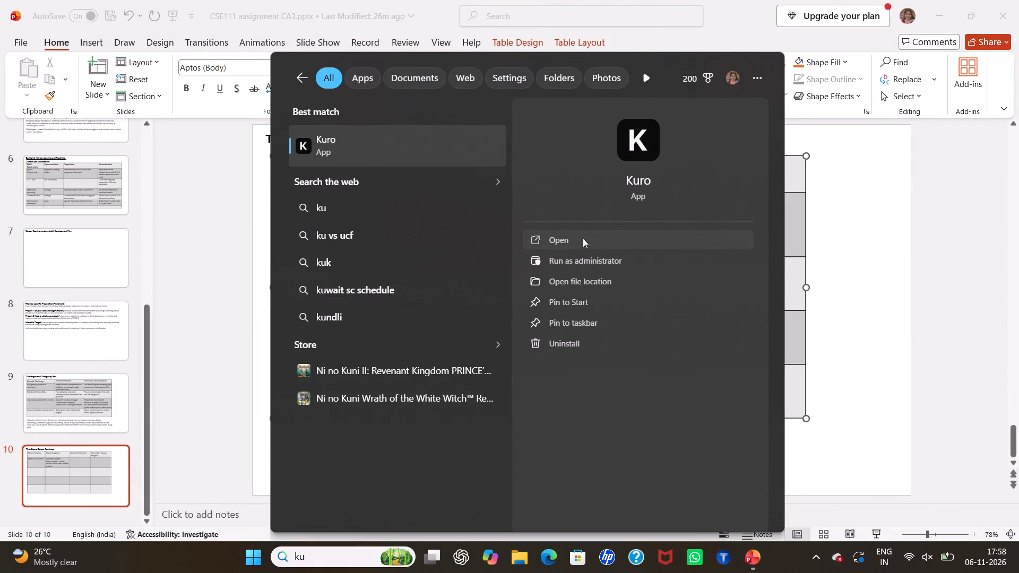
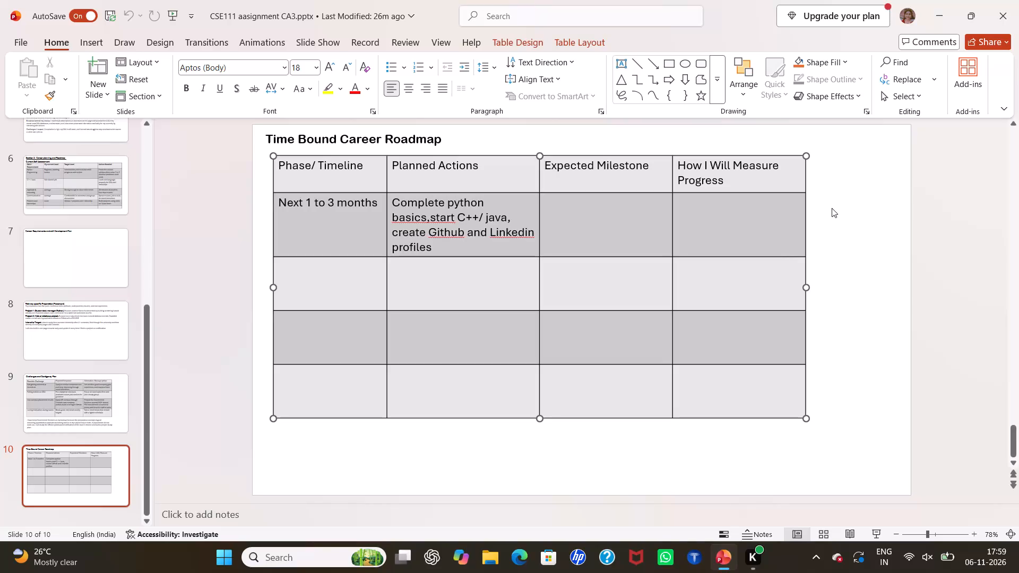
Fill the Expected Milestone cell for Next 1 to 3 months with "Python course done, first small project uploaded".
{"action": "key", "text": "p"}
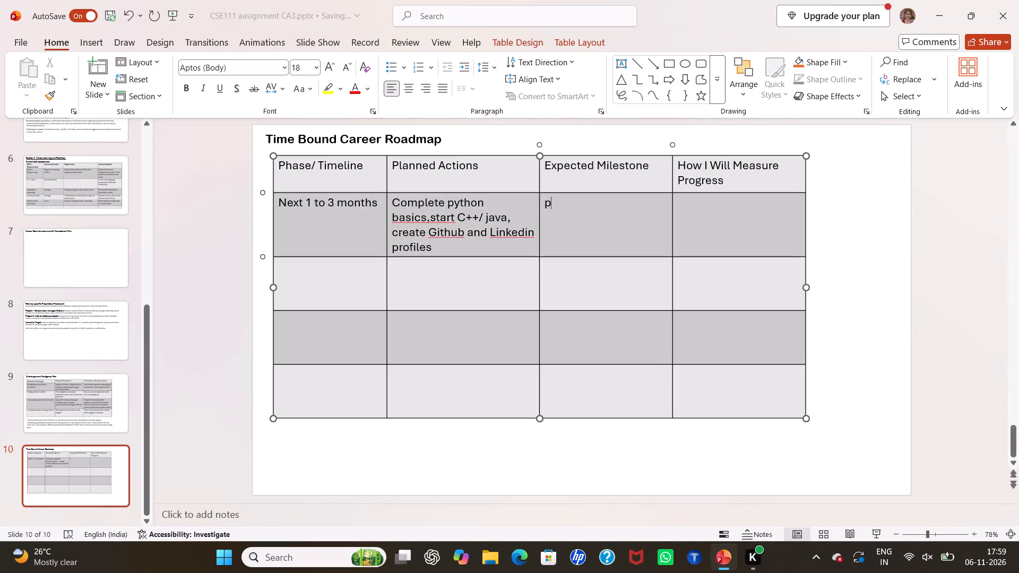
{"action": "key", "text": "BackSpace"}
{"action": "type", "text": "Python"}
{"action": "key", "text": "space"}
{"action": "type", "text": "course done"}
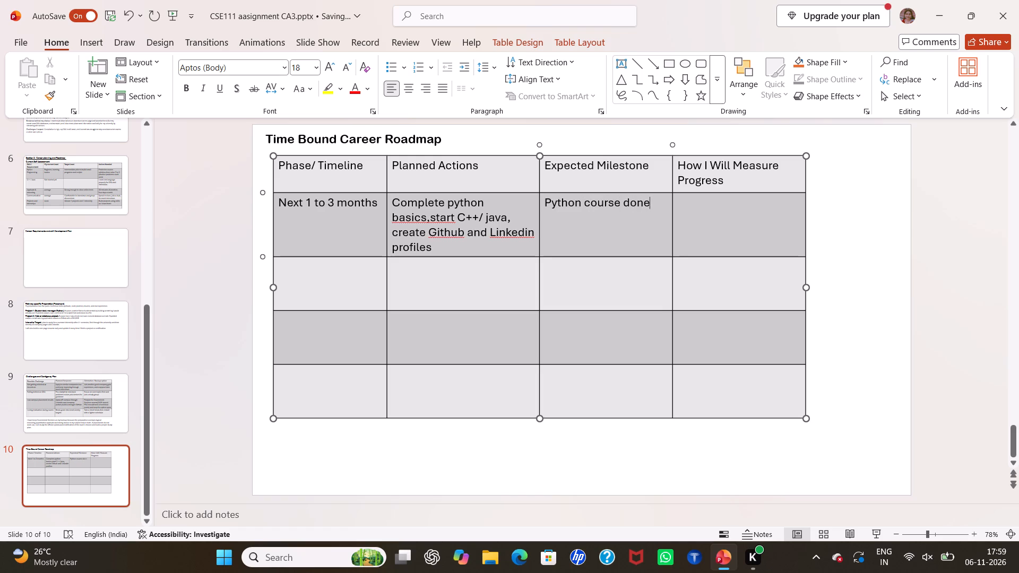
{"action": "type", "text": ", first"}
{"action": "key", "text": "space"}
{"action": "type", "text": "small project"}
{"action": "key", "text": "space"}
{"action": "type", "text": "uploaded"}
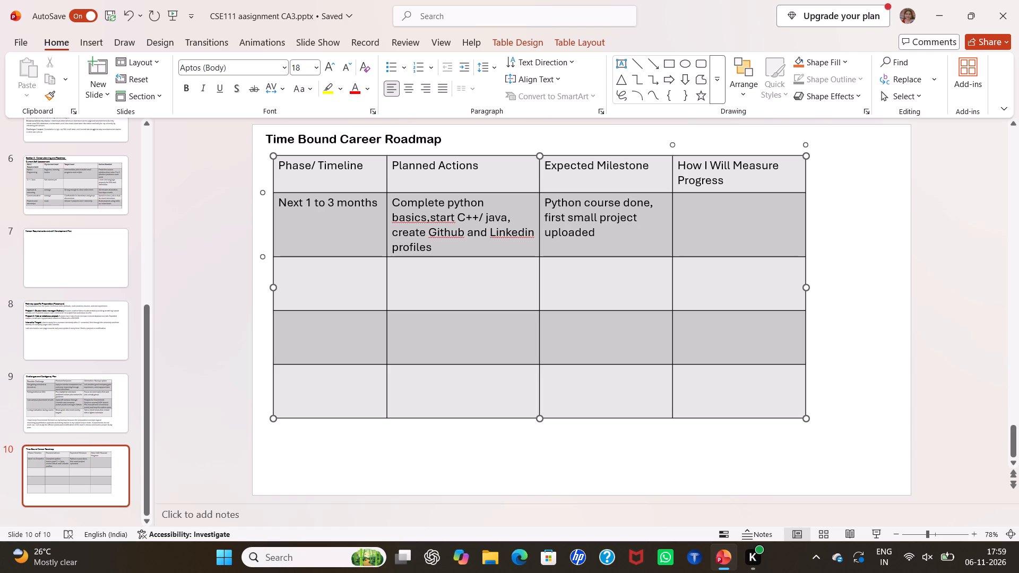
Fill the How I Will Measure Progress cell for Next 1 to 3 months with "Course completion number of programs written".
{"action": "left_click", "coordinate": [687, 202]}
{"action": "type", "text": "Course"}
{"action": "key", "text": "space"}
{"action": "type", "text": "complet"}
{"action": "type", "text": "ion"}
{"action": "key", "text": "space"}
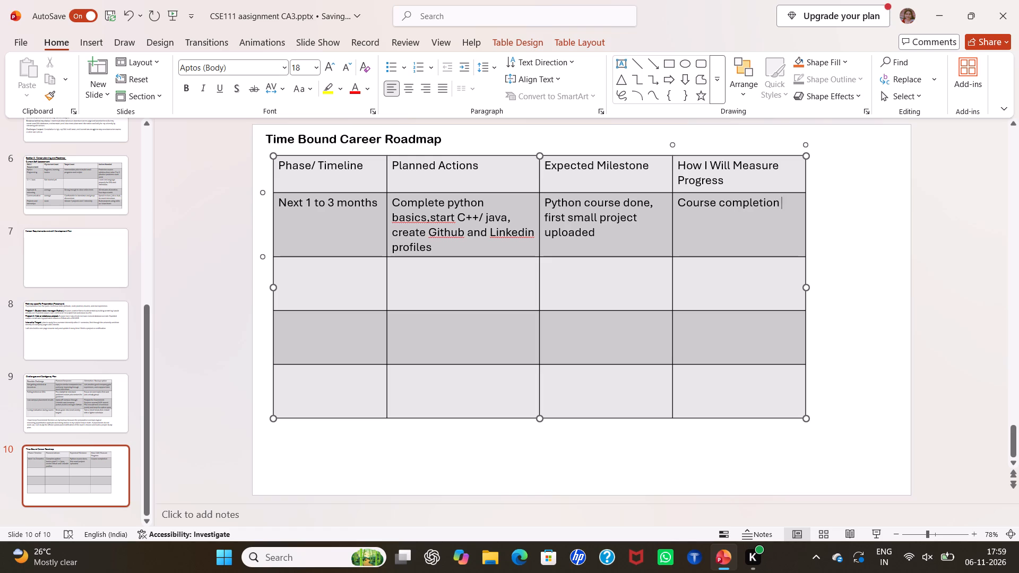
{"action": "type", "text": "num"}
{"action": "type", "text": "ber"}
{"action": "key", "text": "space"}
{"action": "type", "text": "of progra"}
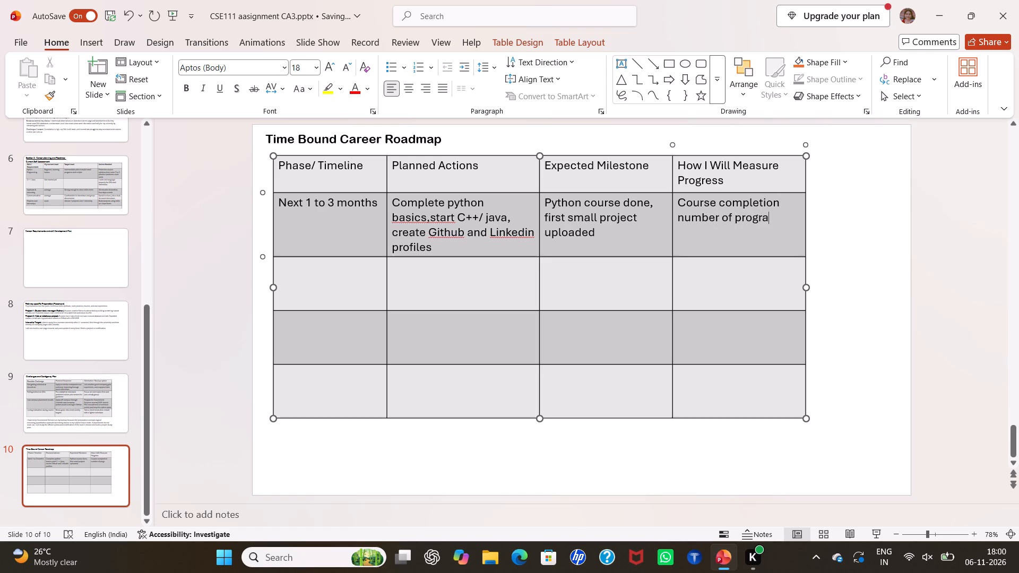
{"action": "type", "text": "ms we"}
{"action": "key", "text": "BackSpace"}
{"action": "type", "text": "ritten"}
Enter "Months 4 to 6" in the Phase/ Timeline cell below Next 1 to 3 months.
{"action": "left_click", "coordinate": [306, 261]}
{"action": "left_click", "coordinate": [301, 266]}
{"action": "key", "text": "shift+m"}
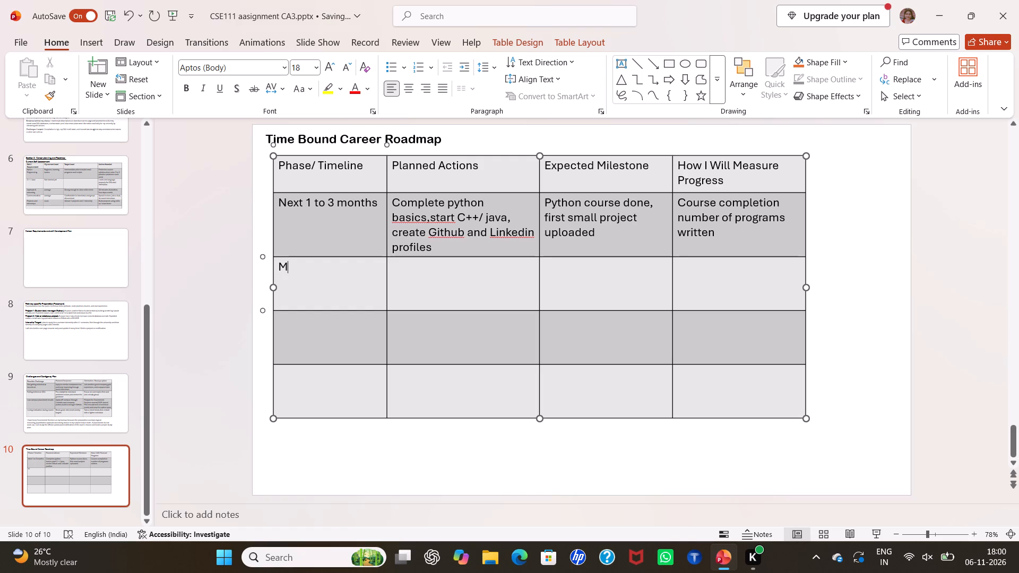
{"action": "type", "text": "onths"}
{"action": "key", "text": "space"}
{"action": "type", "text": "4 to 6"}
Fill the Planned Actions cell for Months 4 to 6 with "Start DSA, begin Project 2, start aptitude practice".
{"action": "left_click", "coordinate": [405, 275]}
{"action": "key", "text": "shift+s"}
{"action": "type", "text": "tart"}
{"action": "key", "text": "space"}
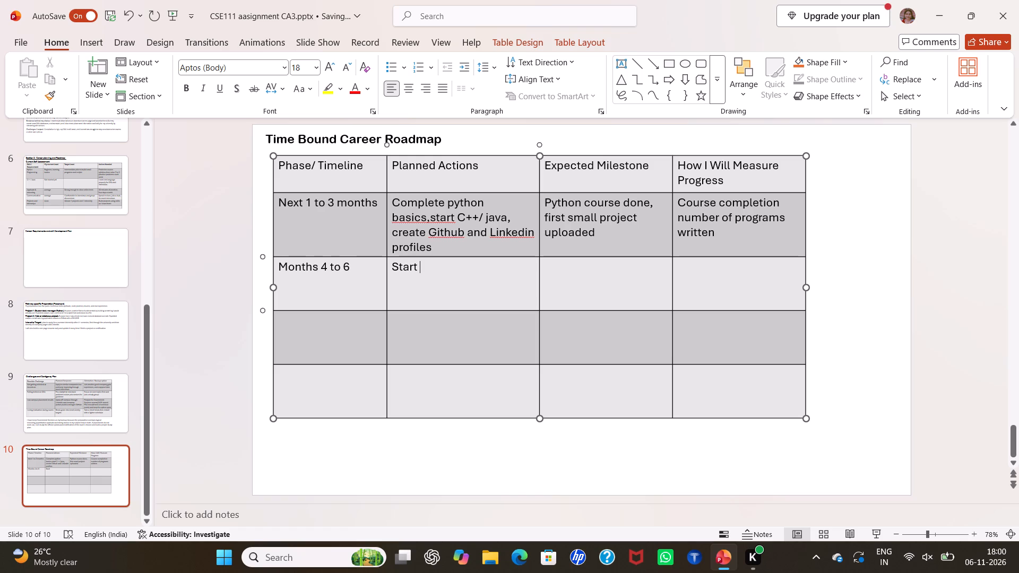
{"action": "type", "text": "DSA"}
{"action": "type", "text": ", be"}
{"action": "type", "text": "gin"}
{"action": "key", "text": "space"}
{"action": "type", "text": "Project 2"}
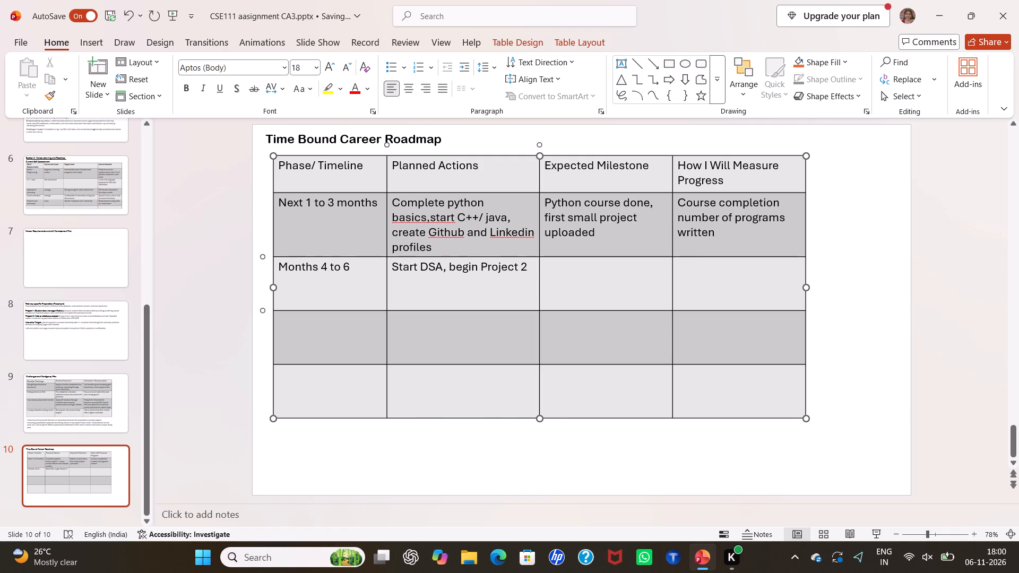
{"action": "type", "text": ", start"}
{"action": "key", "text": "space"}
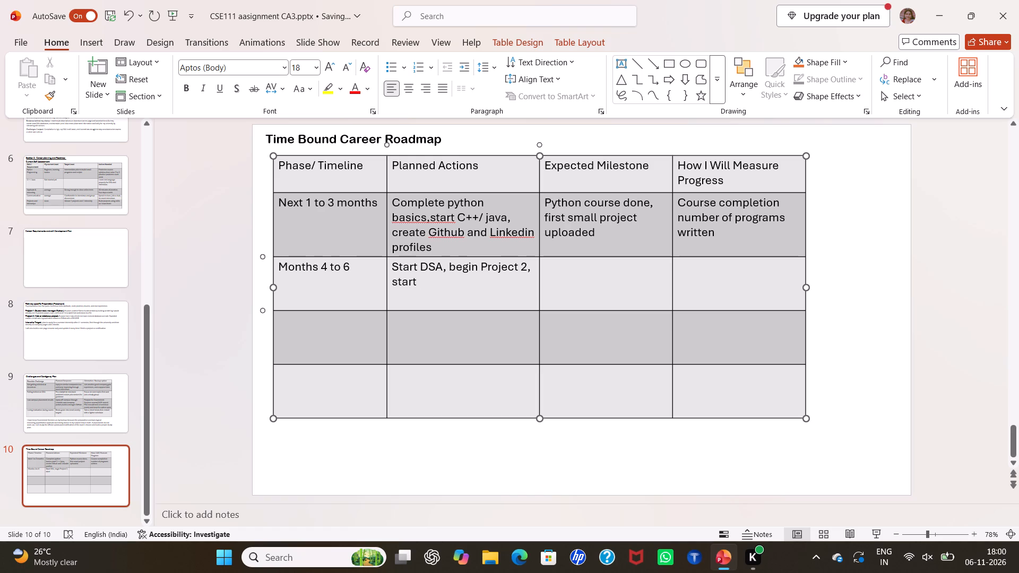
{"action": "type", "text": "aptitude"}
{"action": "key", "text": "space"}
{"action": "type", "text": "practice"}
Fill the Expected Milestone cell for Months 4 to 6 with "50 DSA problems solved, project half done".
{"action": "left_click", "coordinate": [564, 274]}
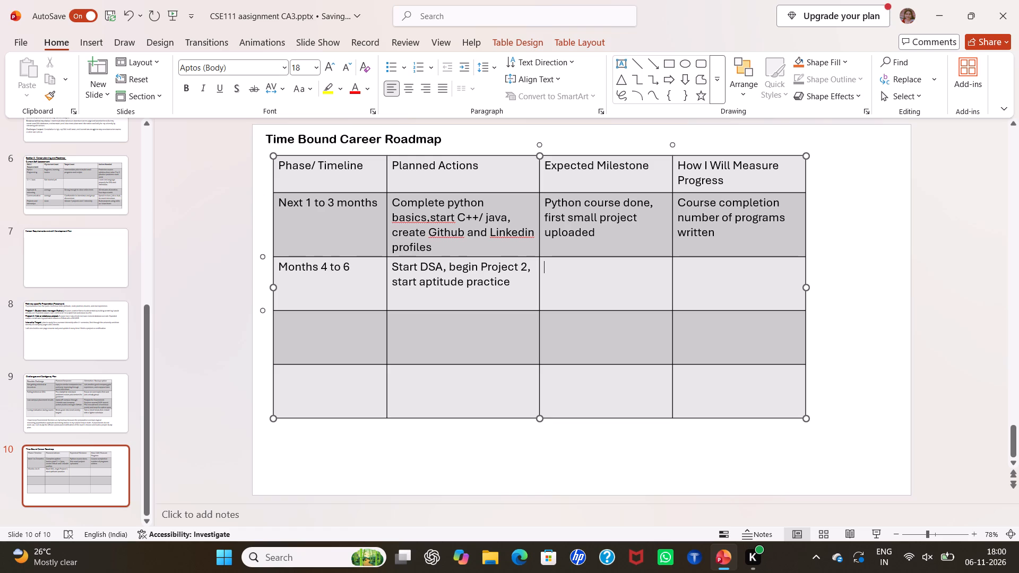
{"action": "key", "text": "shift+percent"}
{"action": "key", "text": "BackSpace"}
{"action": "type", "text": "50"}
{"action": "key", "text": "space"}
{"action": "type", "text": "DSA"}
{"action": "key", "text": "space"}
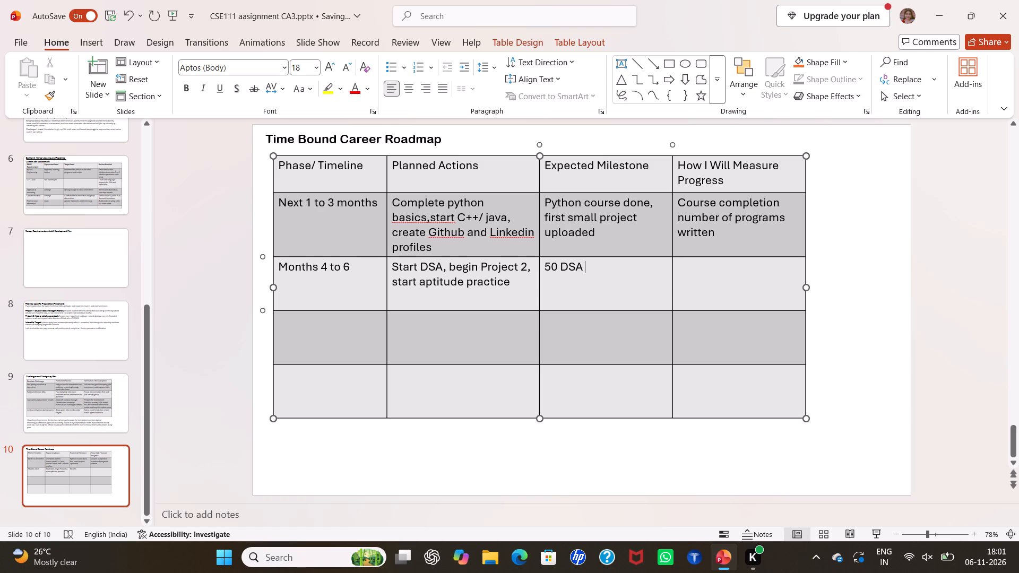
{"action": "type", "text": "problems solved"}
{"action": "type", "text": ","}
{"action": "key", "text": "space"}
{"action": "type", "text": "project h"}
{"action": "type", "text": "alf donre"}
{"action": "key", "text": "BackSpace"}
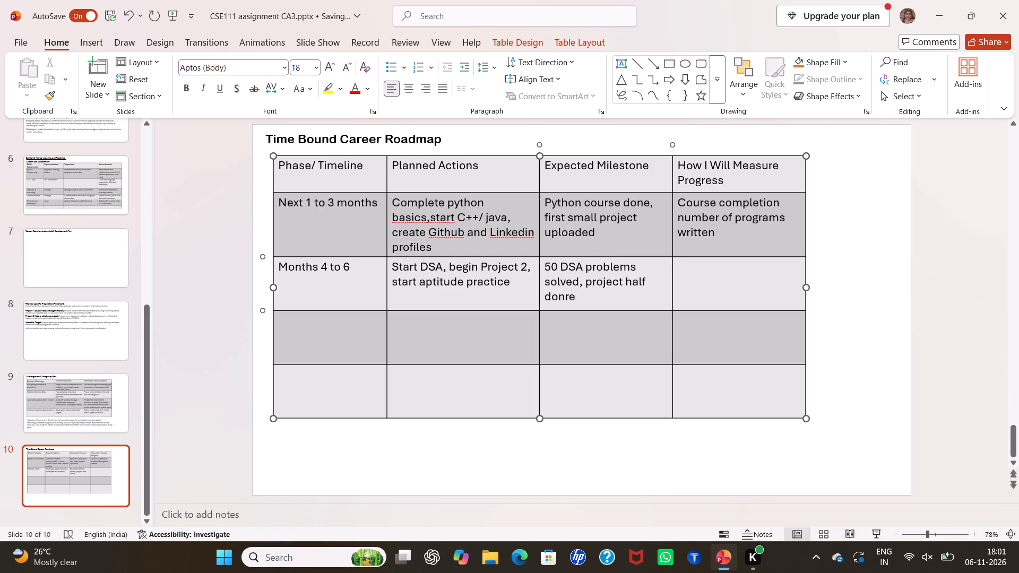
{"action": "key", "text": "BackSpace"}
{"action": "key", "text": "e"}
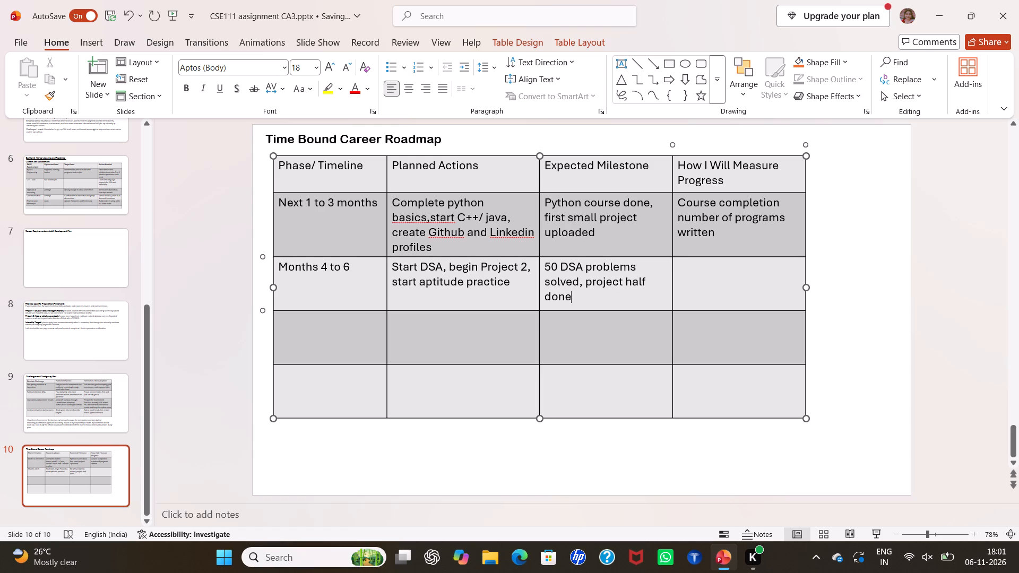
Fill the How I Will Measure Progress cell for Months 4 to 6 with "Problems solved, first aptitude mock score".
{"action": "left_click", "coordinate": [690, 265]}
{"action": "type", "text": "Problems"}
{"action": "key", "text": "space"}
{"action": "type", "text": "solved"}
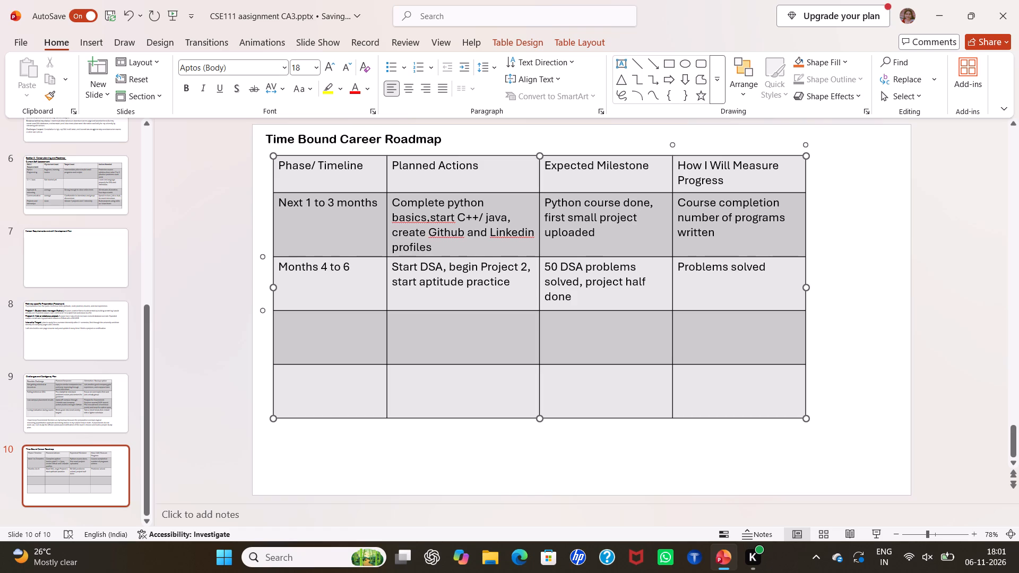
{"action": "type", "text": ", first"}
{"action": "key", "text": "space"}
{"action": "type", "text": "aptitude"}
{"action": "key", "text": "space"}
{"action": "type", "text": "mock"}
{"action": "key", "text": "space"}
{"action": "type", "text": "score"}
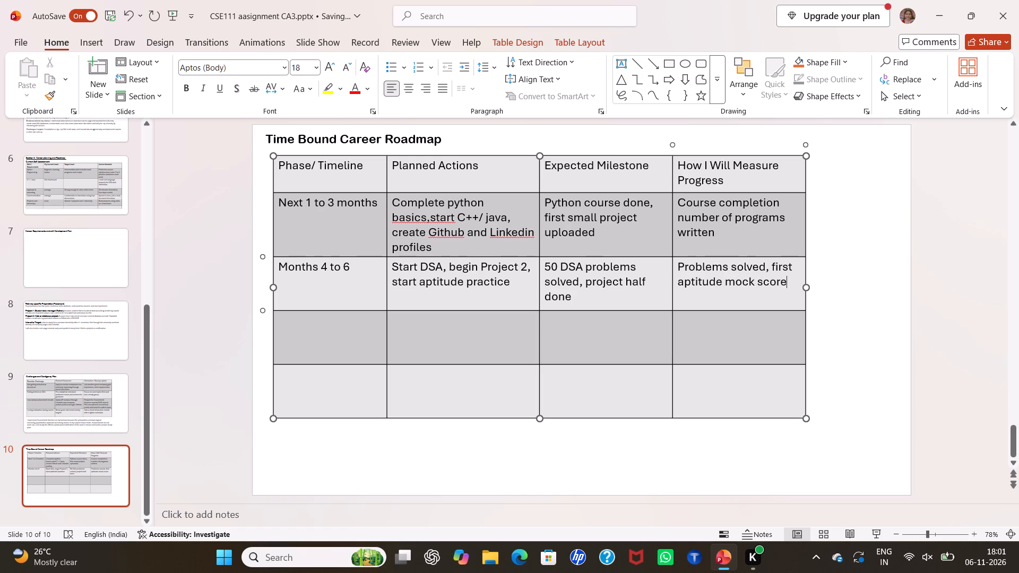
Enter "Months 7 to 12" in the Phase/ Timeline cell below Months 4 to 6.
{"action": "left_click", "coordinate": [286, 321]}
{"action": "type", "text": "Months"}
{"action": "key", "text": "space"}
{"action": "type", "text": "7 to 12"}
Fill the Planned Actions cell for Months 7 to 12 with "Finish both Projects, learn SQL and Git properly, apply for intenships".
{"action": "left_click_drag", "start_coordinate": [390, 324], "coordinate": [412, 318]}
{"action": "left_click", "coordinate": [412, 318]}
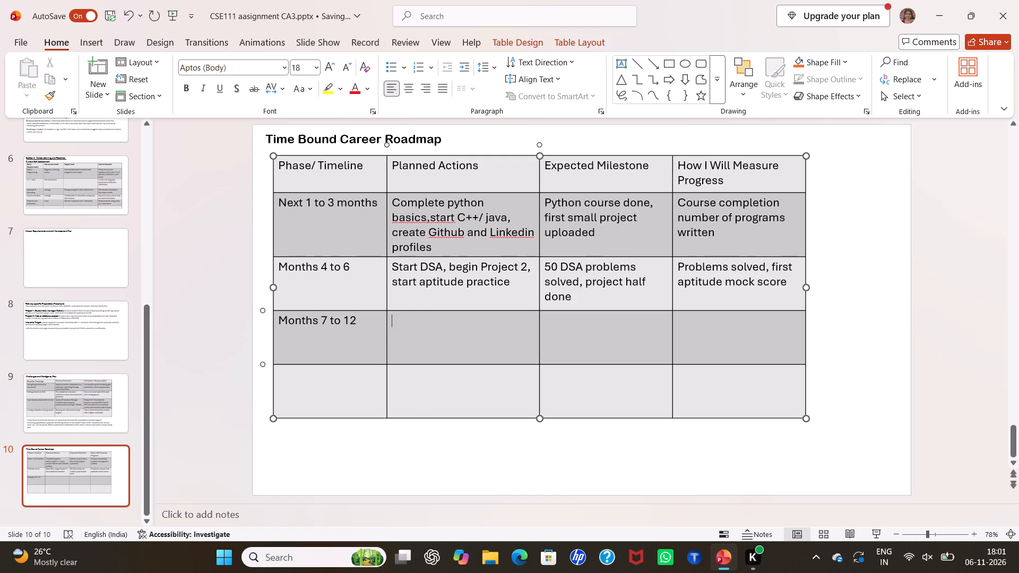
{"action": "type", "text": "Finish"}
{"action": "key", "text": "space"}
{"action": "type", "text": "both"}
{"action": "key", "text": "space"}
{"action": "type", "text": "Projects"}
{"action": "type", "text": ", learn"}
{"action": "key", "text": "space"}
{"action": "key", "text": "shift+s"}
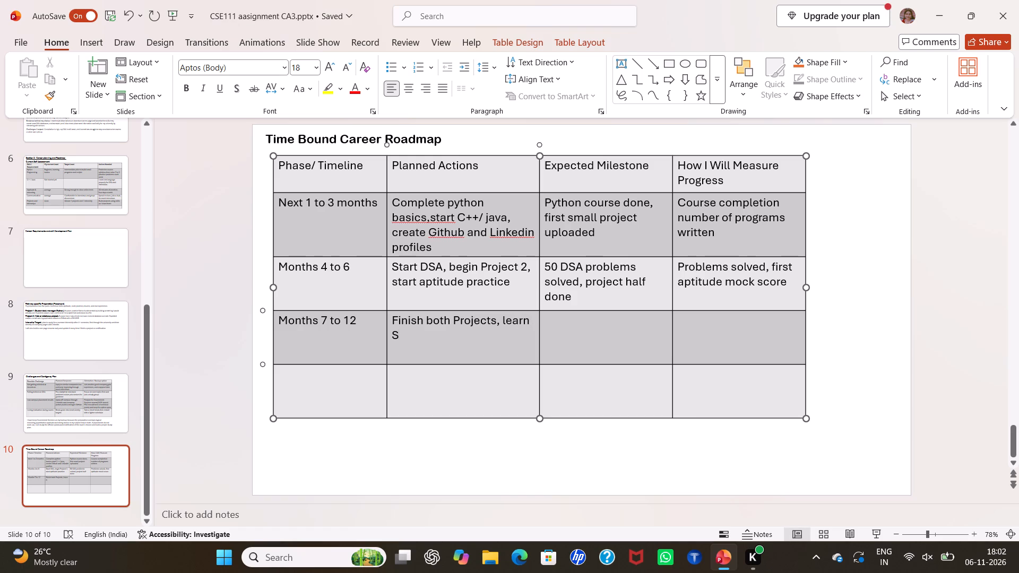
{"action": "key", "text": "i"}
{"action": "key", "text": "shift+plus"}
{"action": "key", "text": "shift+BackSpace"}
{"action": "key", "text": "shift+BackSpace"}
{"action": "type", "text": "QL"}
{"action": "key", "text": "space"}
{"action": "type", "text": "and"}
{"action": "key", "text": "space"}
{"action": "key", "text": "shift+d"}
{"action": "key", "text": "shift+BackSpace"}
{"action": "type", "text": "Git"}
{"action": "key", "text": "space"}
{"action": "type", "text": "proper"}
{"action": "type", "text": "ly"}
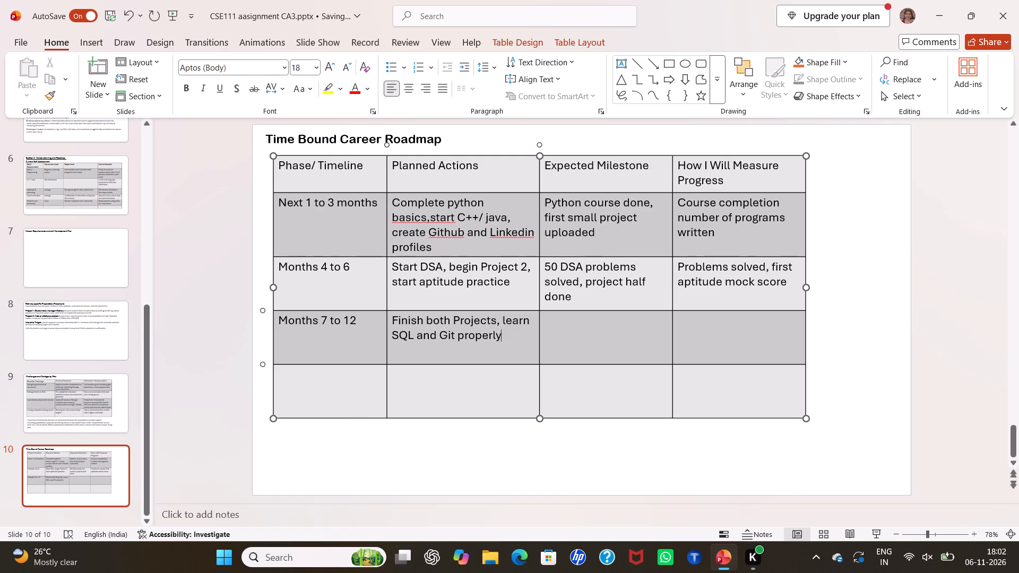
{"action": "type", "text": ", apply for"}
{"action": "key", "text": "space"}
{"action": "type", "text": "intens"}
{"action": "type", "text": "hips"}
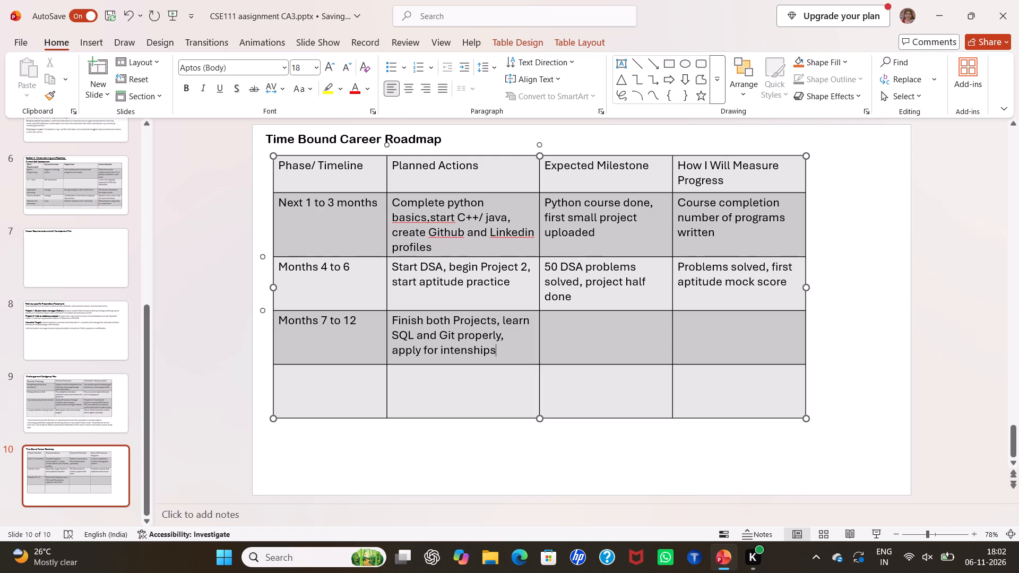
Fill the Expected Milestone cell for Months 7 to 12 with "2 projects live, internship applications sent".
{"action": "left_click", "coordinate": [552, 320]}
{"action": "type", "text": "2"}
{"action": "key", "text": "space"}
{"action": "type", "text": "projects"}
{"action": "key", "text": "space"}
{"action": "type", "text": "live"}
{"action": "type", "text": ", intenship"}
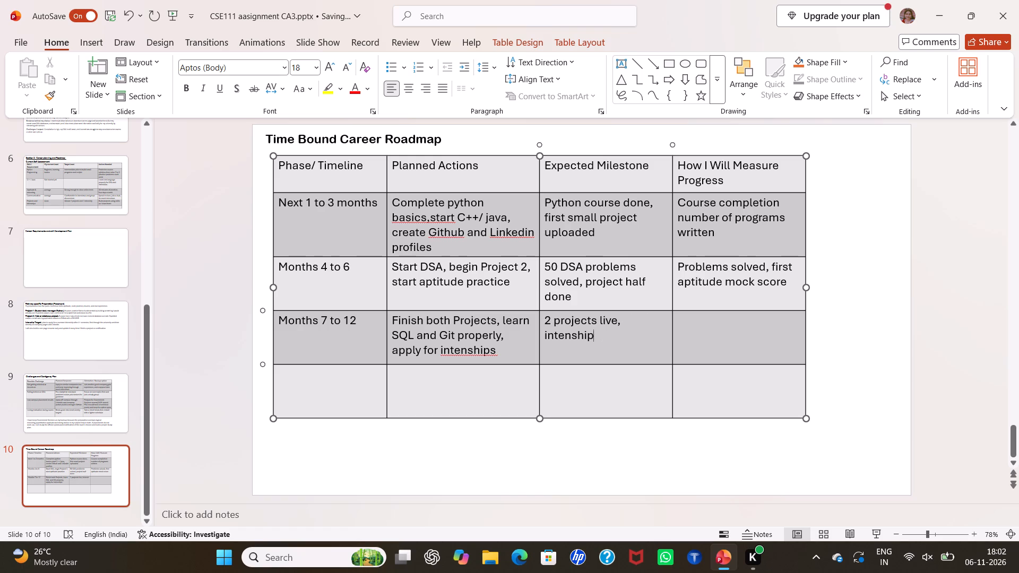
{"action": "key", "text": "space"}
{"action": "type", "text": "applicatipn"}
{"action": "key", "text": "BackSpace"}
{"action": "key", "text": "BackSpace"}
{"action": "type", "text": "on"}
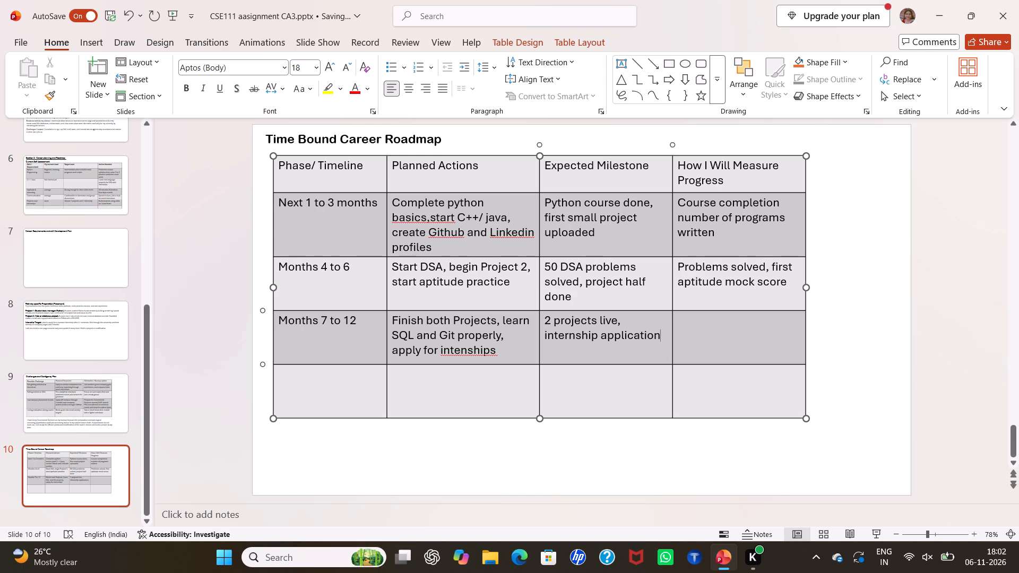
{"action": "type", "text": "s sent"}
Fill the How I Will Measure Progress cell for Months 7 to 12 with "Applications submitted, mock test scores".
{"action": "left_click", "coordinate": [688, 317]}
{"action": "key", "text": "shift+a"}
{"action": "type", "text": "pplications submitted"}
{"action": "type", "text": ","}
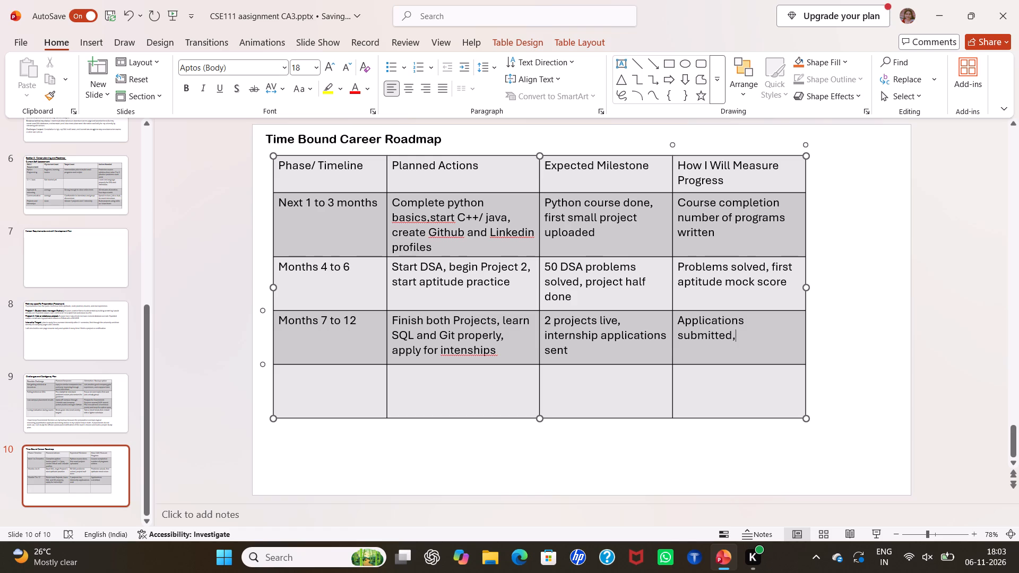
{"action": "key", "text": "space"}
{"action": "type", "text": "mock"}
{"action": "key", "text": "space"}
{"action": "type", "text": "text"}
{"action": "key", "text": "BackSpace"}
{"action": "key", "text": "BackSpace"}
{"action": "type", "text": "st"}
{"action": "key", "text": "space"}
{"action": "type", "text": "scores"}
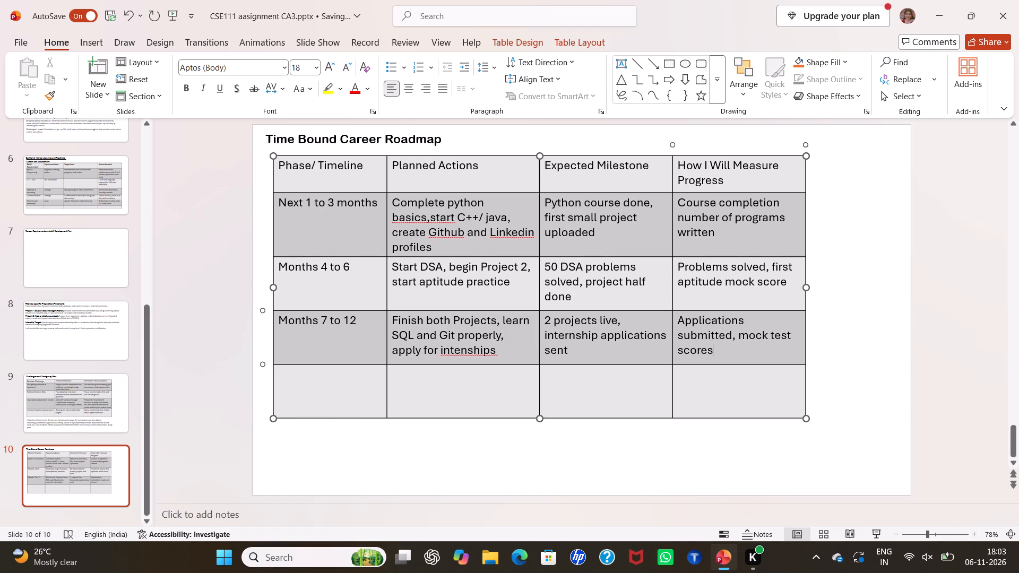
Enter "Finial year/ after Graduation" in the Phase/ Timeline cell of the table's last row.
{"action": "left_click", "coordinate": [307, 381]}
{"action": "type", "text": "Fini"}
{"action": "type", "text": "al year"}
{"action": "key", "text": "shift+question"}
{"action": "key", "text": "BackSpace"}
{"action": "key", "text": "slash"}
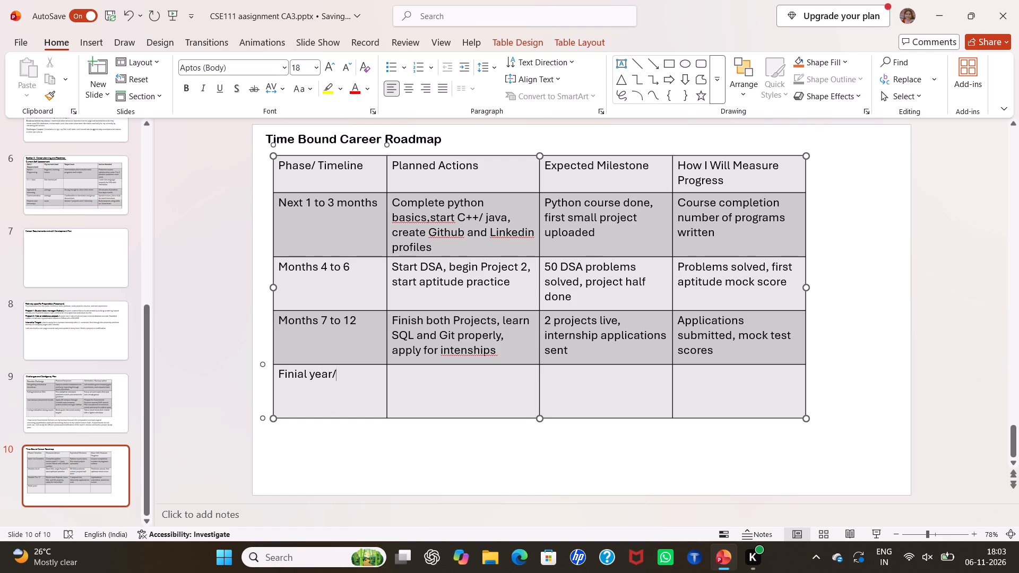
{"action": "key", "text": "space"}
{"action": "type", "text": "after"}
{"action": "key", "text": "space"}
{"action": "type", "text": "Gr"}
{"action": "type", "text": "ad"}
{"action": "type", "text": "uation"}
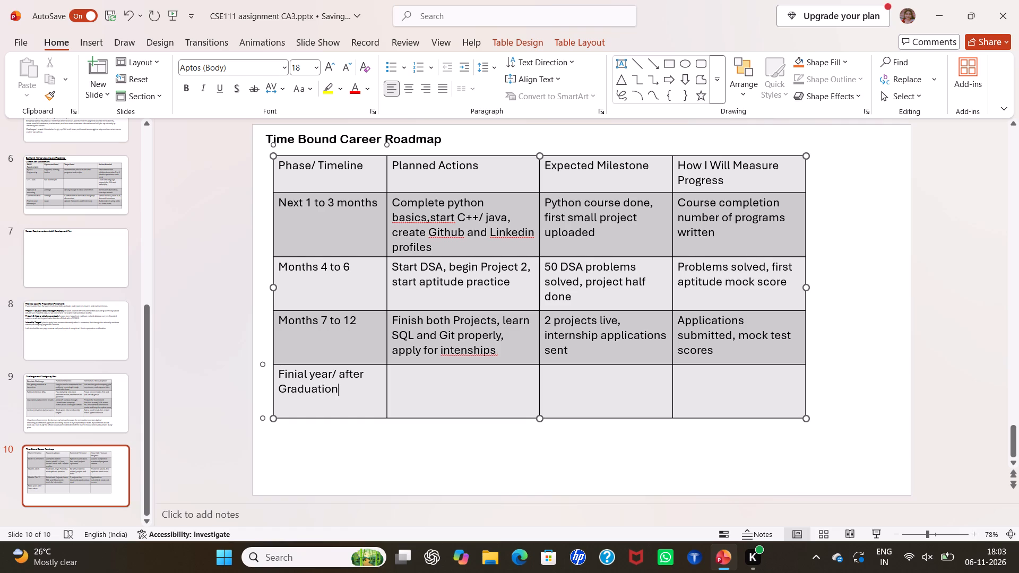
Fill the Planned Actions cell of the last row with "Interview preparation,apply to dream company and others".
{"action": "left_click", "coordinate": [410, 376]}
{"action": "type", "text": "Interviw"}
{"action": "key", "text": "BackSpace"}
{"action": "type", "text": "ew"}
{"action": "key", "text": "space"}
{"action": "type", "text": "preparation"}
{"action": "key", "text": "space"}
{"action": "key", "text": "BackSpace"}
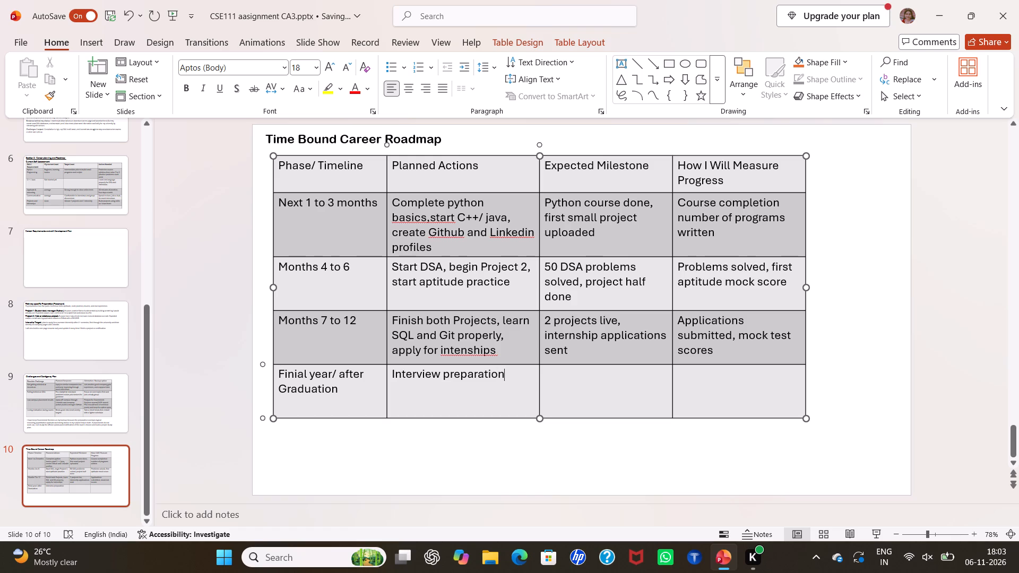
{"action": "type", "text": ",apply"}
{"action": "key", "text": "space"}
{"action": "type", "text": "to"}
{"action": "key", "text": "space"}
{"action": "type", "text": "dream company and others"}
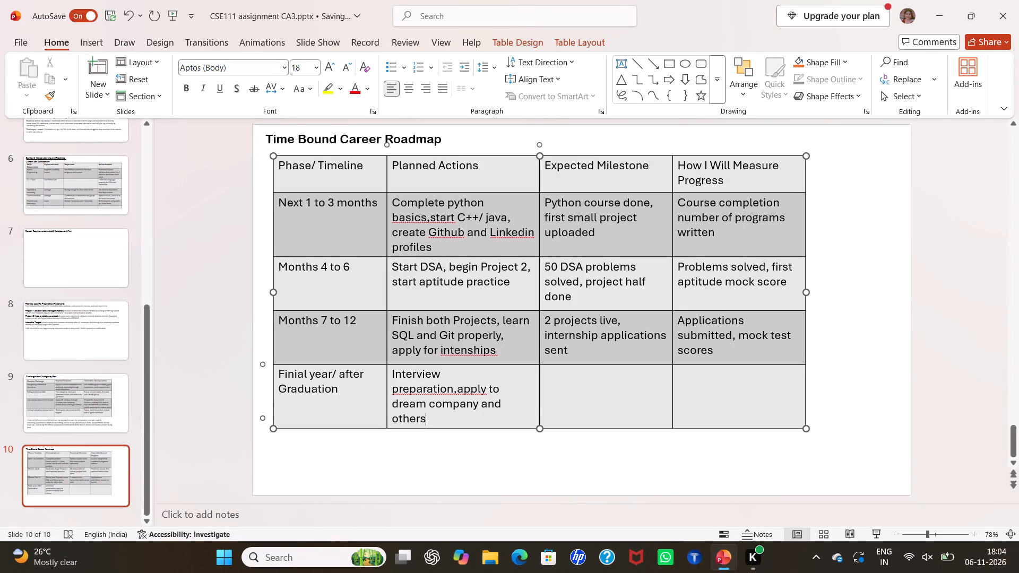
Fill the Expected Milestone cell of the last row with "Placement offer".
{"action": "left_click", "coordinate": [564, 385]}
{"action": "type", "text": "Placxe"}
{"action": "key", "text": "BackSpace"}
{"action": "key", "text": "BackSpace"}
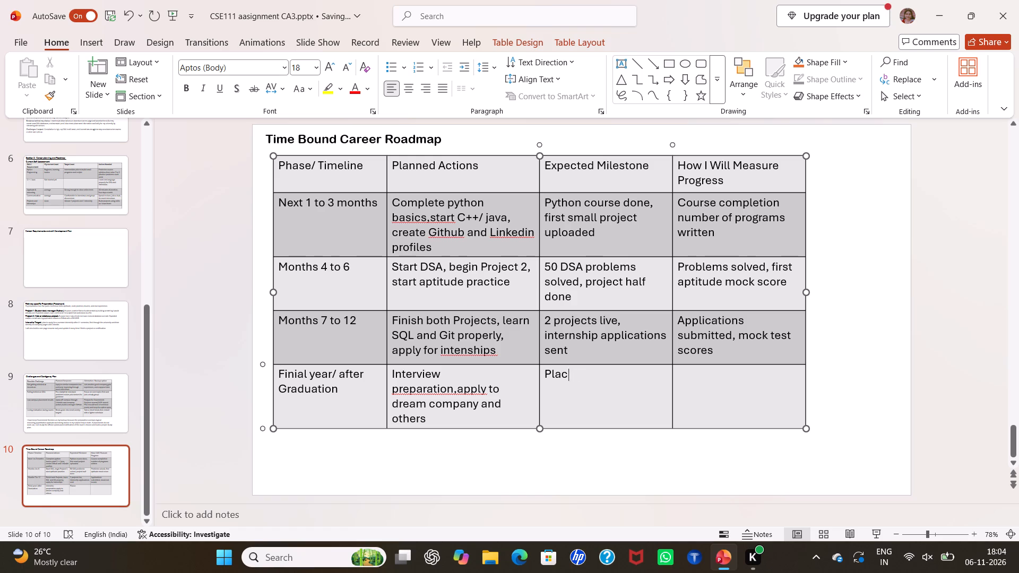
{"action": "left_click", "coordinate": [564, 385]}
{"action": "key", "text": "e"}
{"action": "left_click", "coordinate": [587, 372]}
{"action": "type", "text": "ement"}
{"action": "key", "text": "space"}
{"action": "type", "text": "od"}
{"action": "key", "text": "BackSpace"}
{"action": "type", "text": "ffer"}
Fill the How I Will Measure Progress cell of the last row with "Interview calls, test result, final offer".
{"action": "left_click", "coordinate": [693, 383]}
{"action": "type", "text": "Inter"}
{"action": "type", "text": "vi"}
{"action": "type", "text": "ew"}
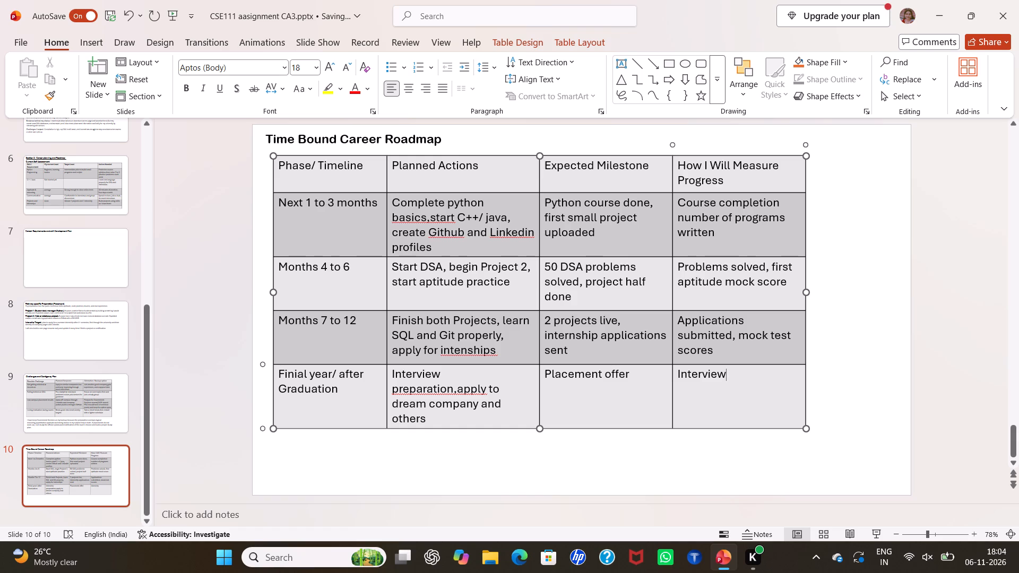
{"action": "key", "text": "space"}
{"action": "type", "text": "calls"}
{"action": "type", "text": ", test"}
{"action": "key", "text": "space"}
{"action": "key", "text": "e"}
{"action": "key", "text": "BackSpace"}
{"action": "type", "text": "result"}
{"action": "type", "text": ", final offer"}
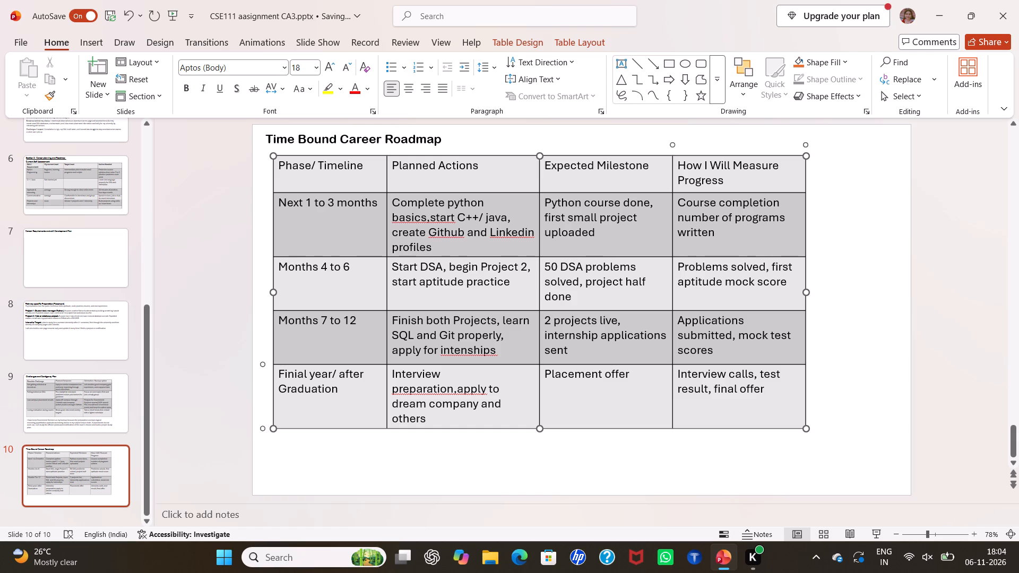
Save the presentation.
{"action": "key", "text": "ctrl+s"}
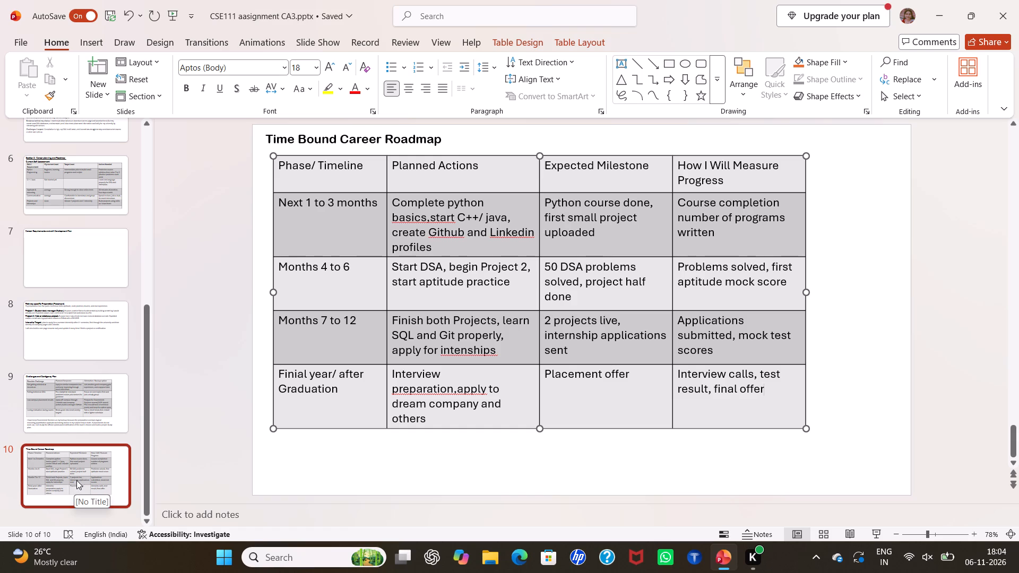
Move the Time Bound Career Roadmap slide ahead of the Challenges and Contigency Plan slide.
{"action": "left_click_drag", "start_coordinate": [77, 479], "coordinate": [73, 402]}
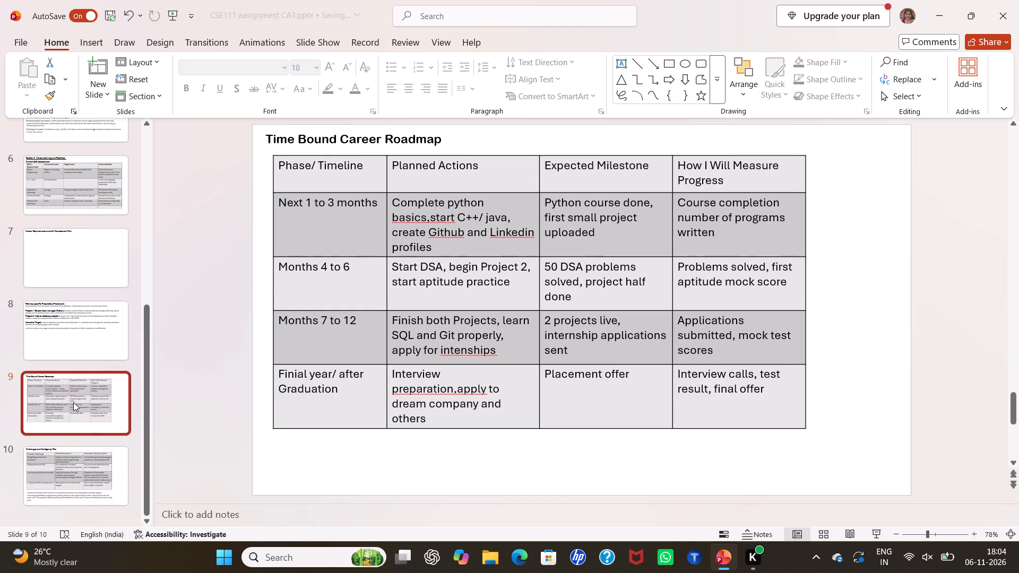
Add a new blank slide after the Challenges and Contigency Plan slide.
{"action": "left_click", "coordinate": [77, 489]}
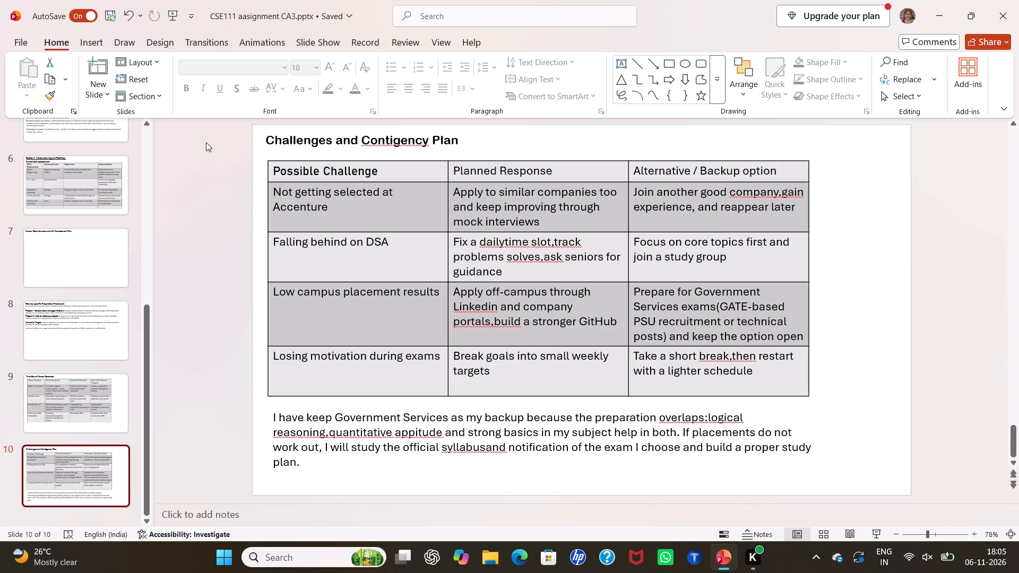
{"action": "left_click", "coordinate": [98, 74]}
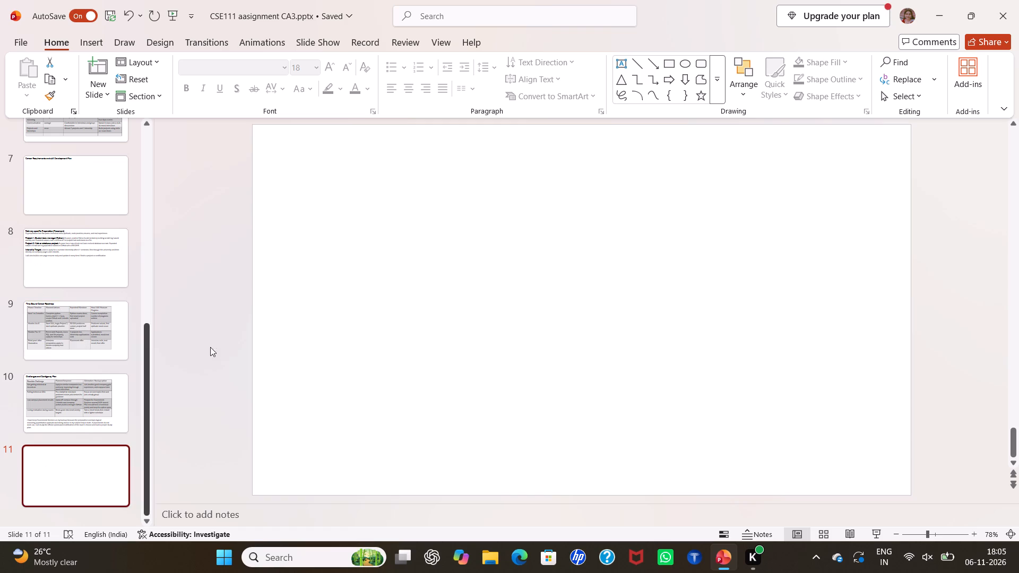
Add the heading "Progress Monitoring" in Arial Rounded MT Bold and place it at the top-left corner of slide 11.
{"action": "double_click", "coordinate": [276, 159]}
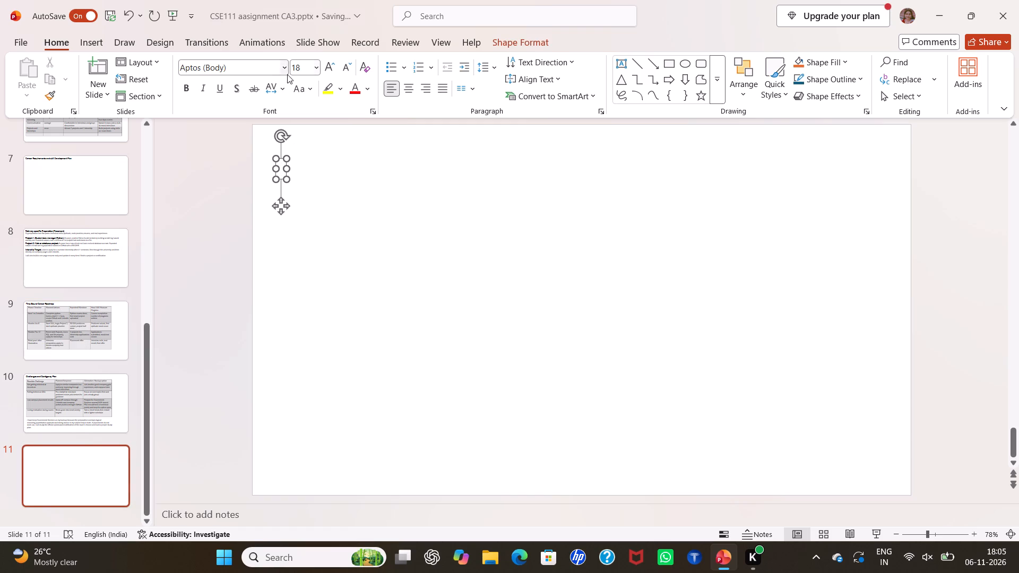
{"action": "left_click", "coordinate": [283, 68]}
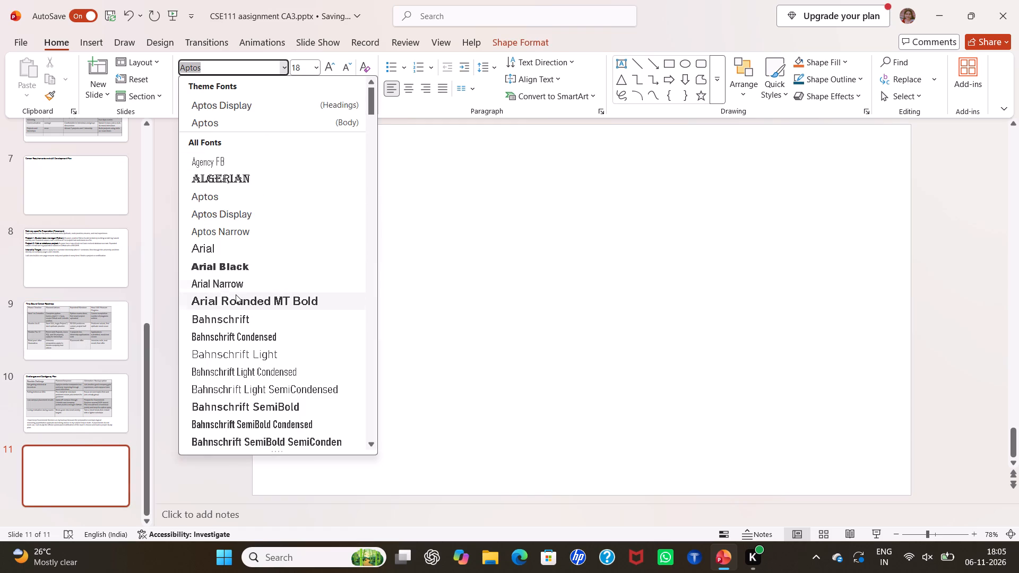
{"action": "left_click", "coordinate": [236, 295]}
{"action": "key", "text": "shift+p"}
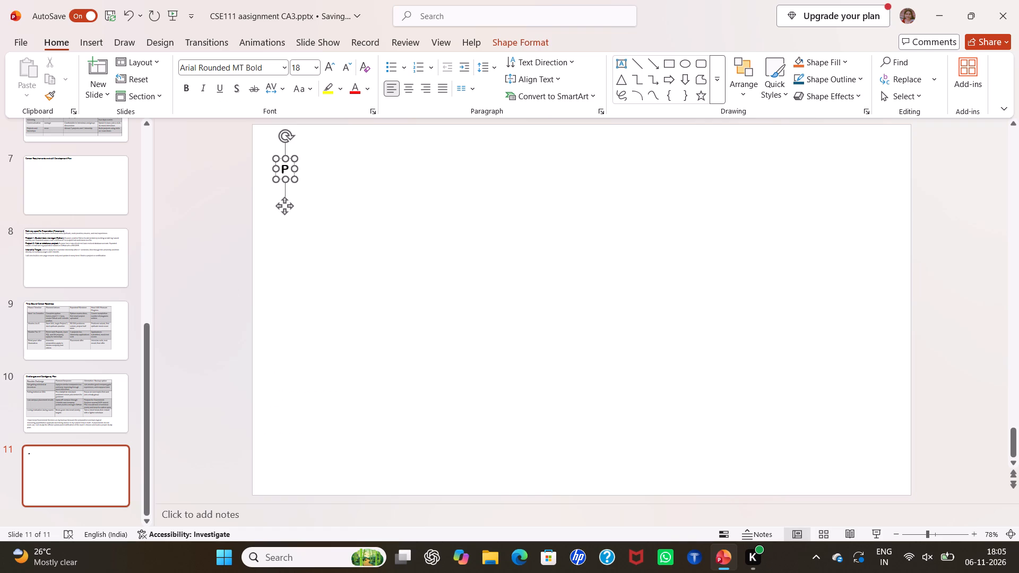
{"action": "type", "text": "rogress"}
{"action": "key", "text": "space"}
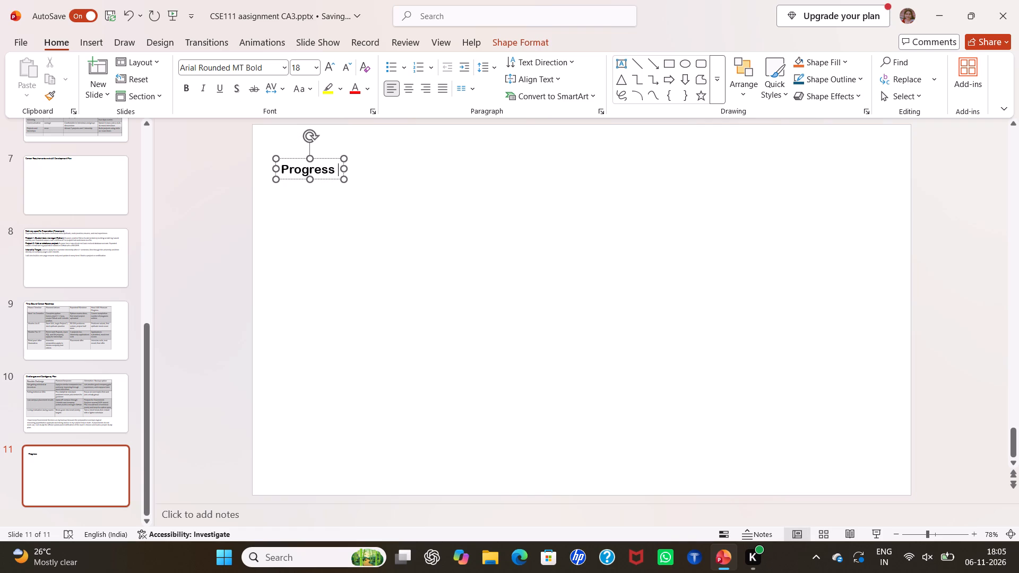
{"action": "type", "text": "Moni"}
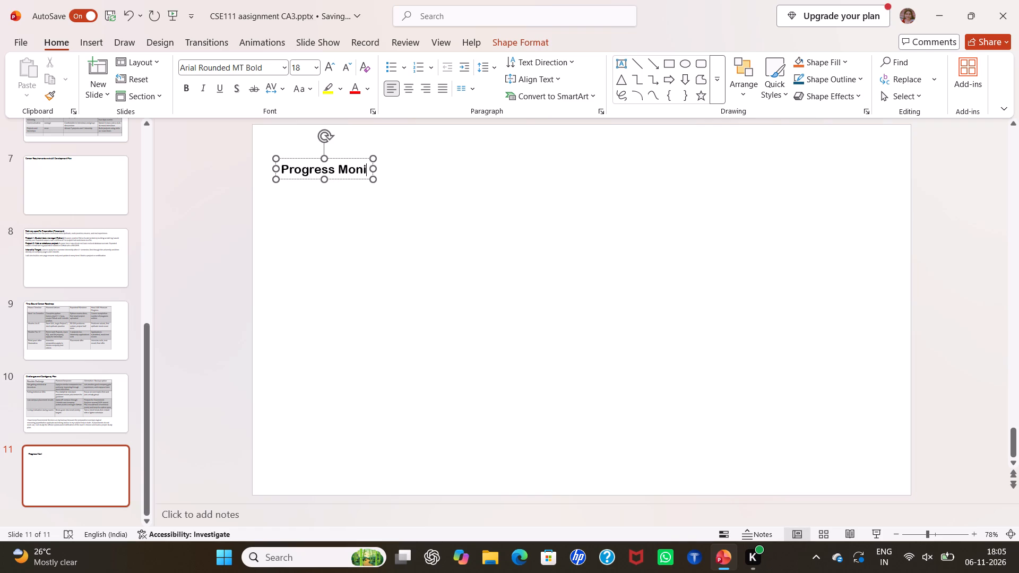
{"action": "type", "text": "toring"}
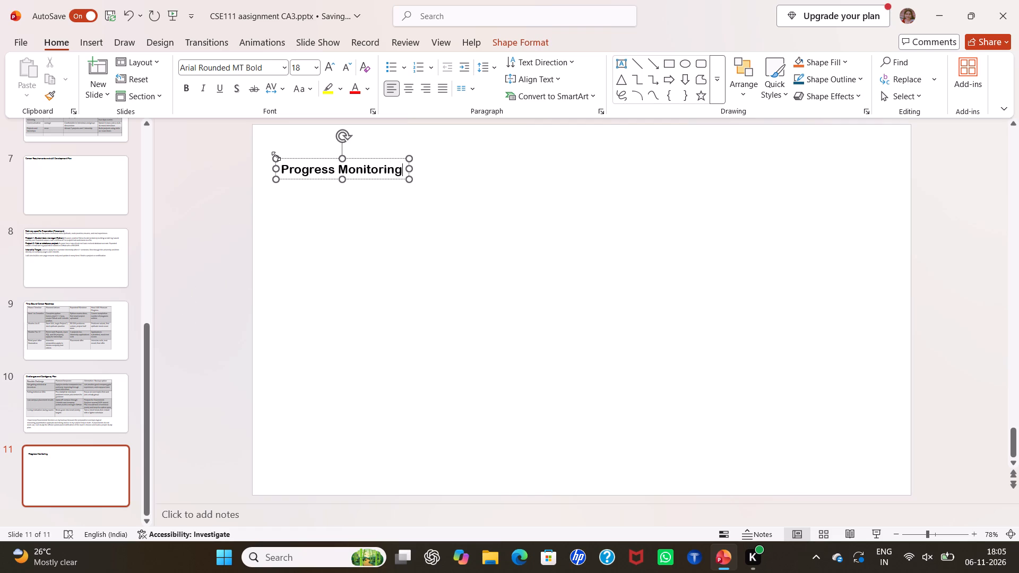
{"action": "left_click_drag", "start_coordinate": [276, 156], "coordinate": [259, 132]}
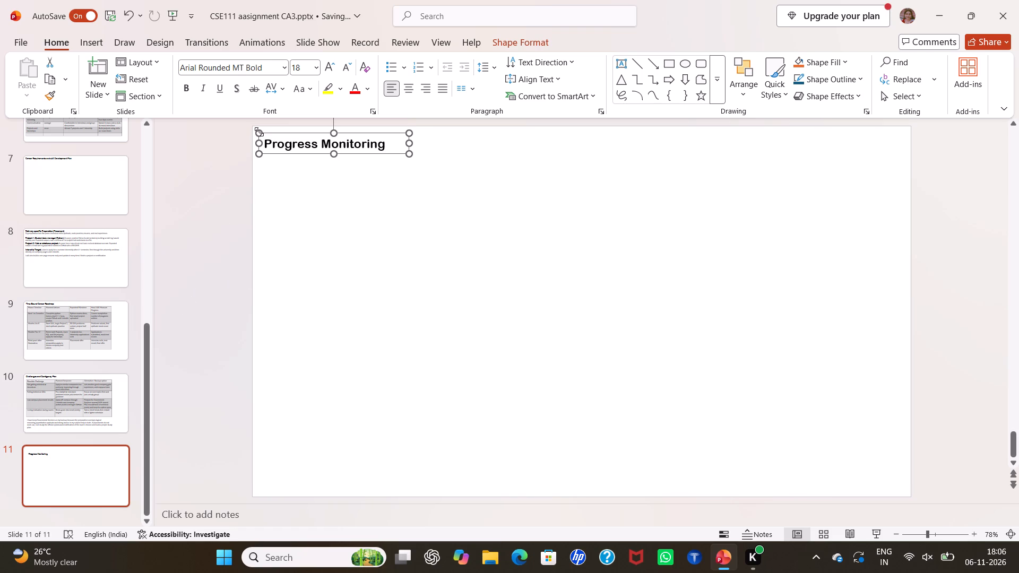
{"action": "left_click", "coordinate": [269, 167]}
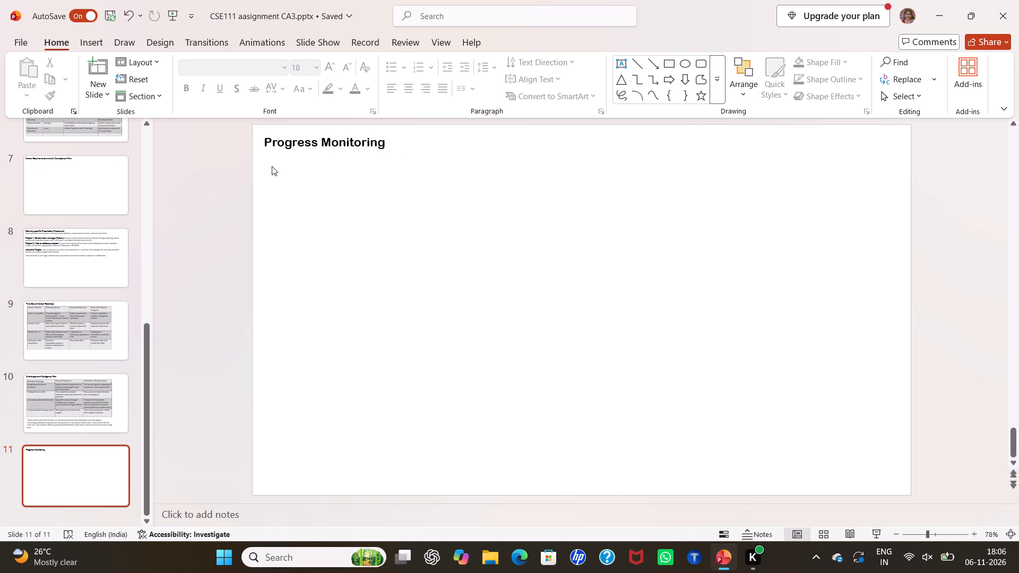
Add a text box under the heading reading "I will review my progress on the first day of every month".
{"action": "double_click", "coordinate": [269, 166]}
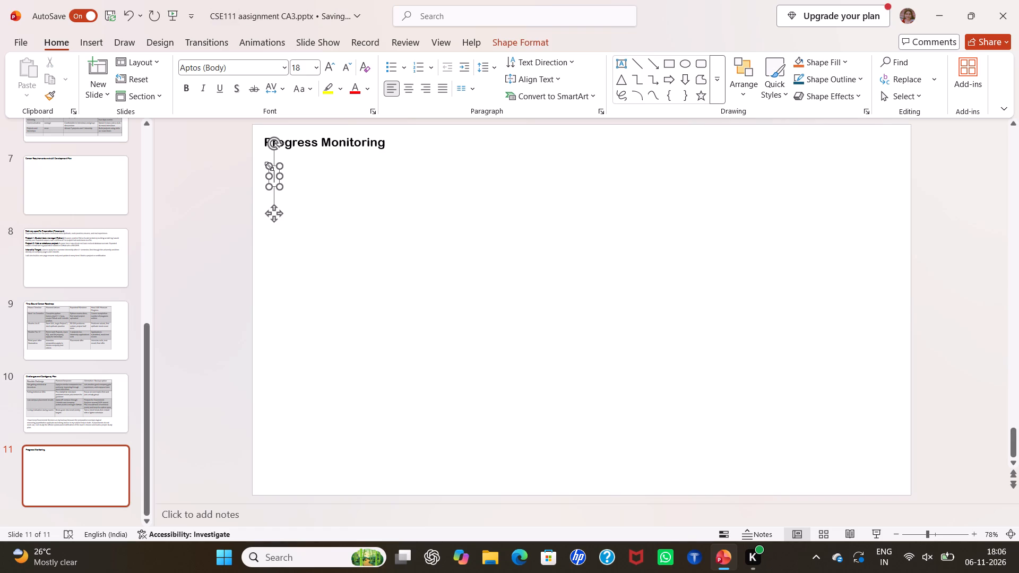
{"action": "type", "text": "I will"}
{"action": "key", "text": "space"}
{"action": "key", "text": "space"}
{"action": "key", "text": "BackSpace"}
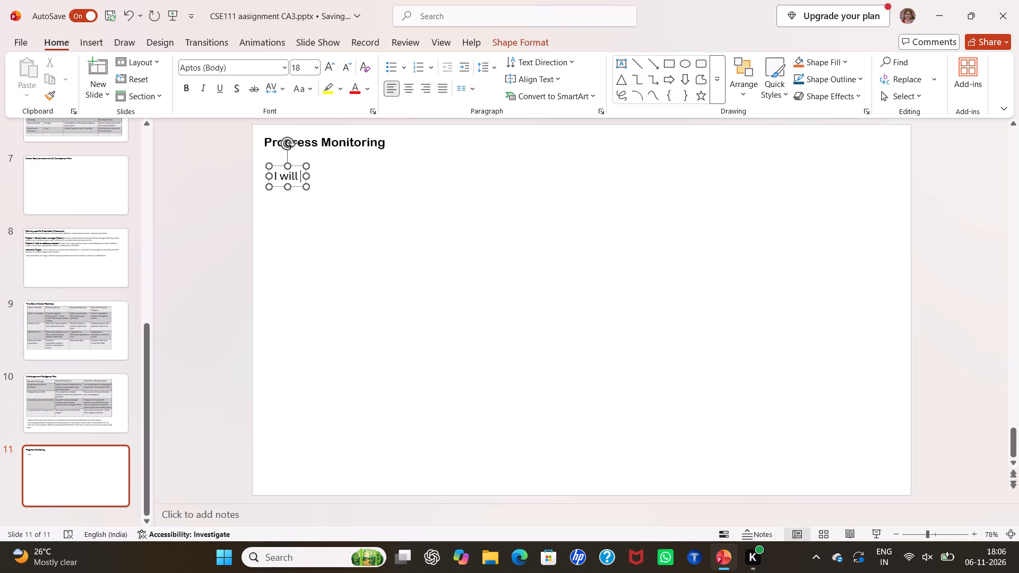
{"action": "type", "text": "review"}
{"action": "key", "text": "space"}
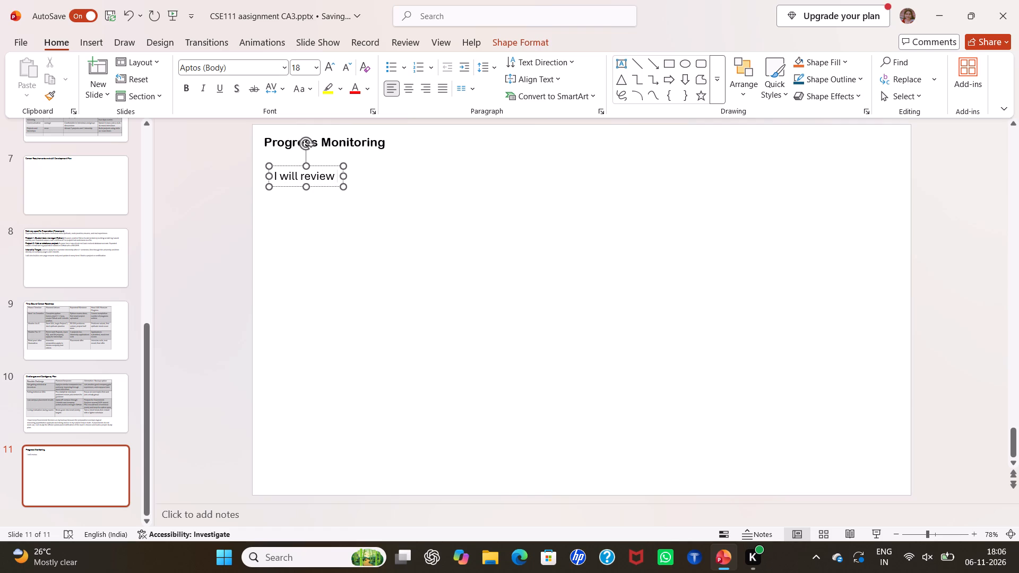
{"action": "type", "text": "my"}
{"action": "key", "text": "space"}
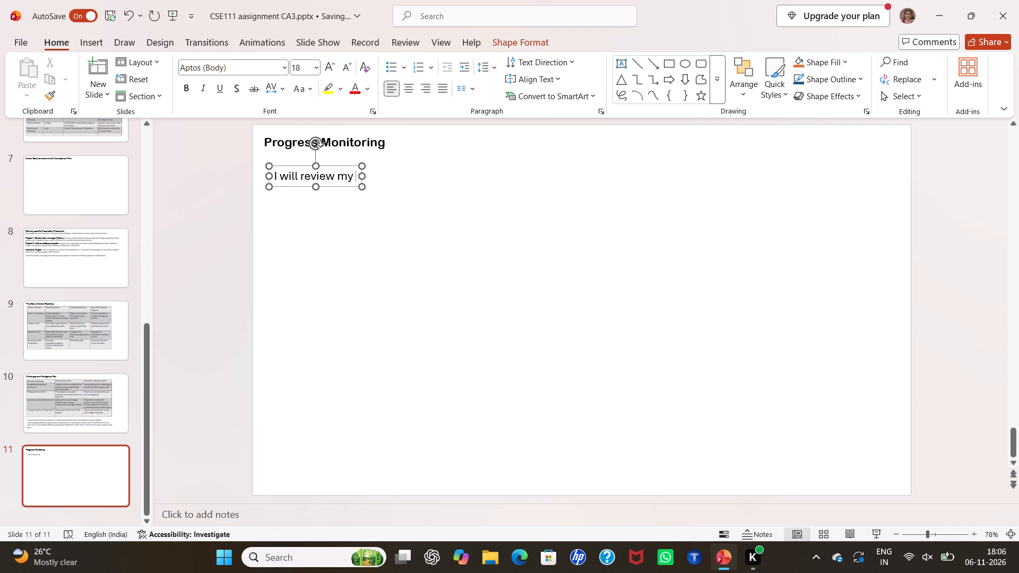
{"action": "type", "text": "pro"}
{"action": "type", "text": "gress on the first"}
{"action": "key", "text": "space"}
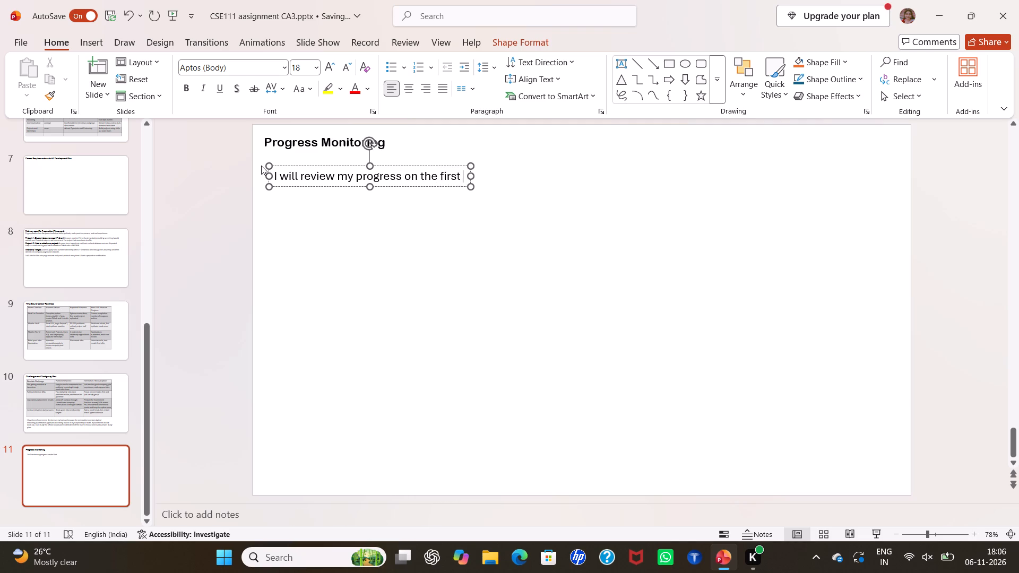
{"action": "type", "text": "day"}
{"action": "key", "text": "space"}
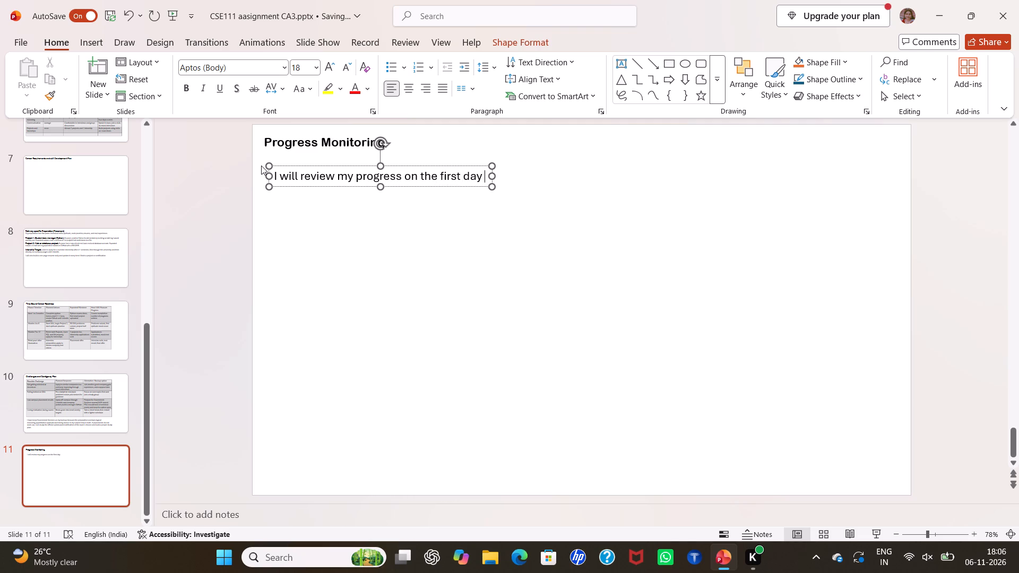
{"action": "type", "text": "of every month"}
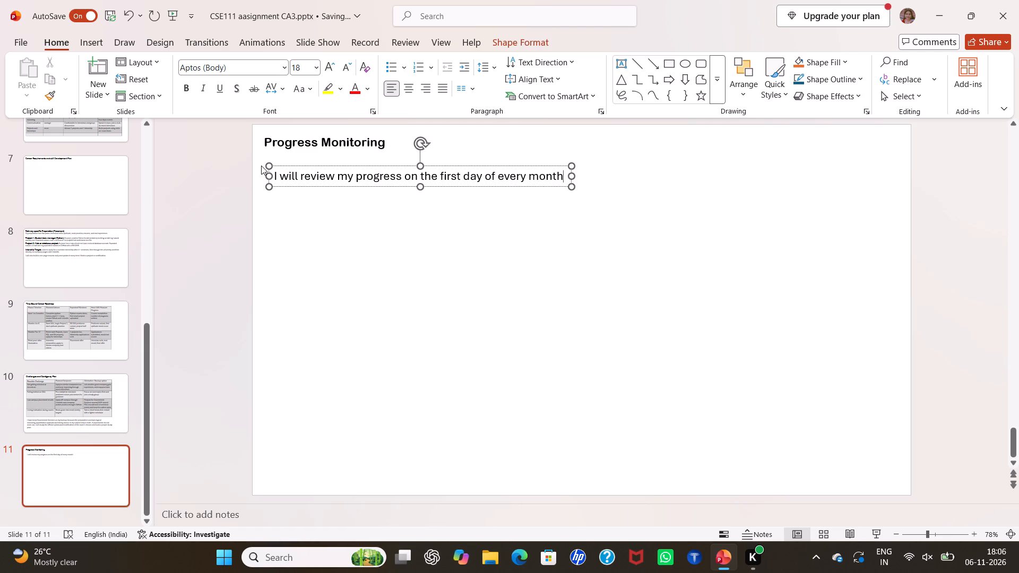
Continue the body text with ". I will check how many DSA problems I solved, which cources I finished".
{"action": "type", "text": ". i will"}
{"action": "key", "text": "space"}
{"action": "type", "text": "check"}
{"action": "key", "text": "space"}
{"action": "type", "text": "how many"}
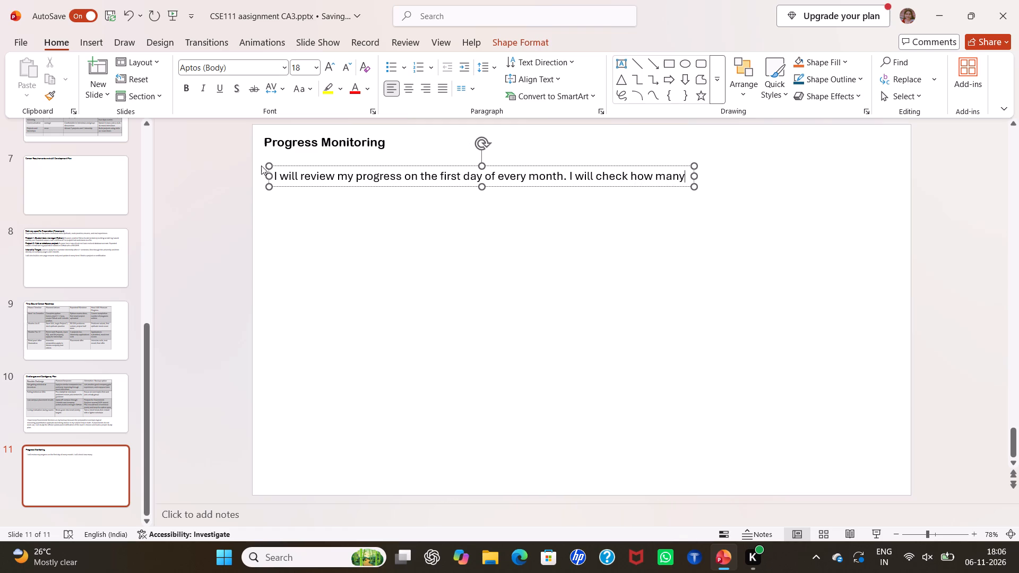
{"action": "key", "text": "space"}
{"action": "type", "text": "DSA"}
{"action": "key", "text": "space"}
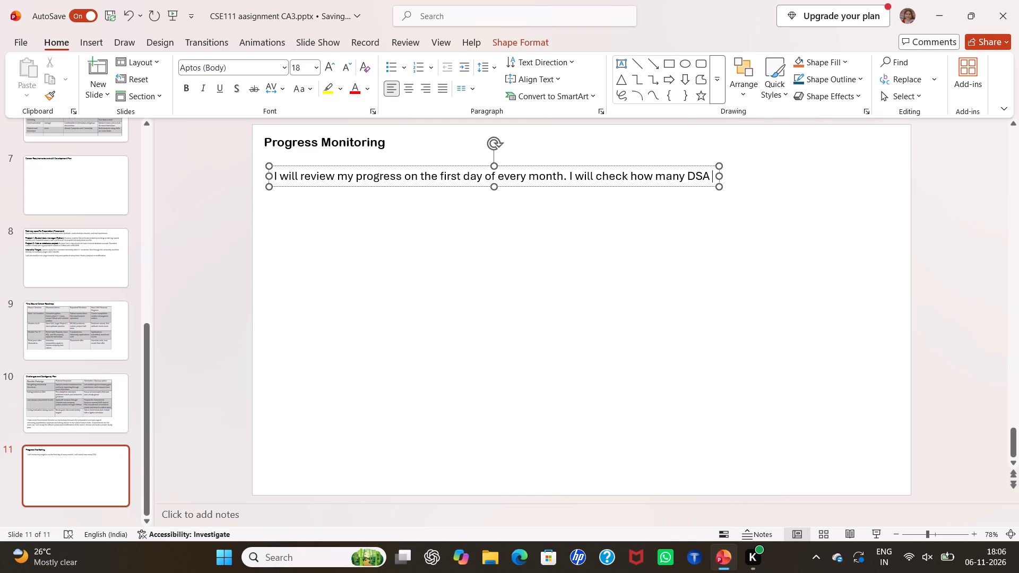
{"action": "type", "text": "problems"}
{"action": "key", "text": "space"}
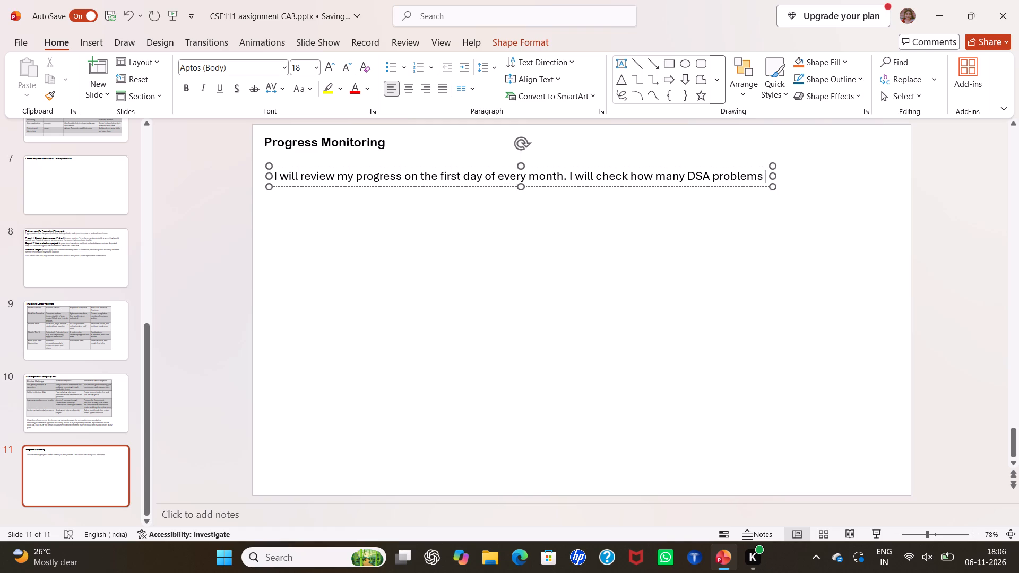
{"action": "key", "text": "space"}
{"action": "key", "text": "BackSpace"}
{"action": "type", "text": "i solved"}
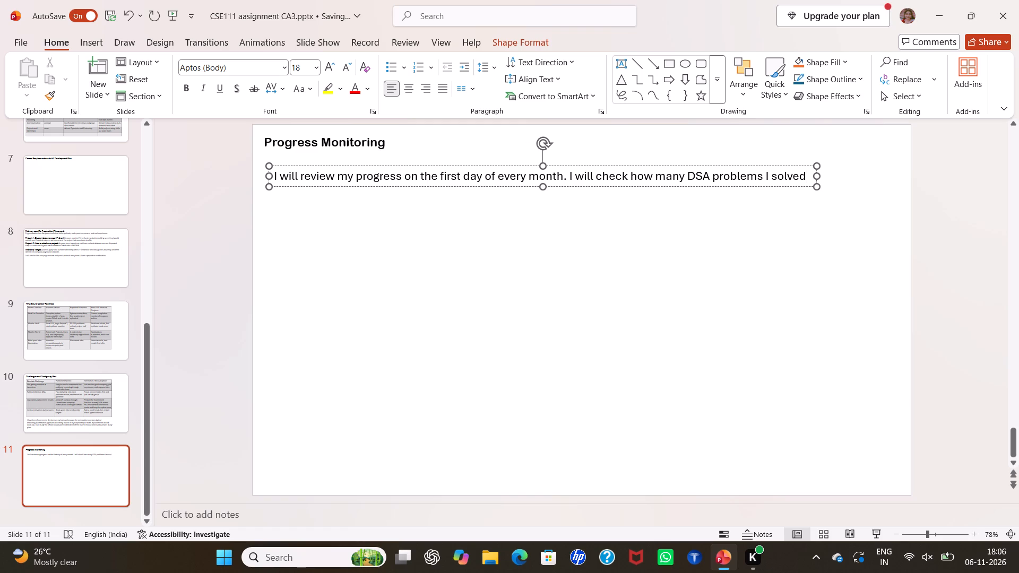
{"action": "type", "text": ", whick"}
{"action": "key", "text": "BackSpace"}
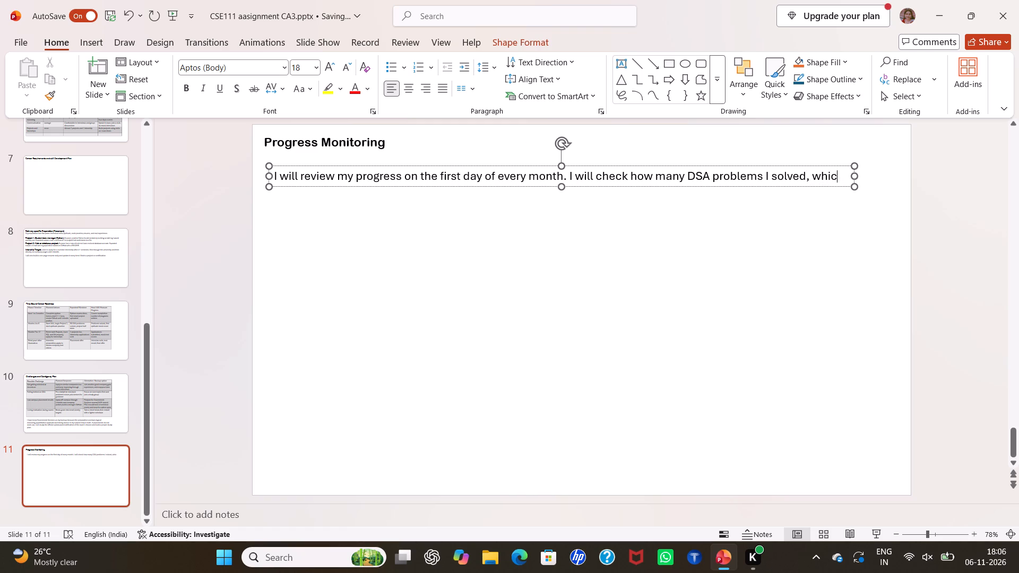
{"action": "key", "text": "h"}
{"action": "key", "text": "space"}
{"action": "type", "text": "cources"}
{"action": "key", "text": "space"}
{"action": "type", "text": "i finished"}
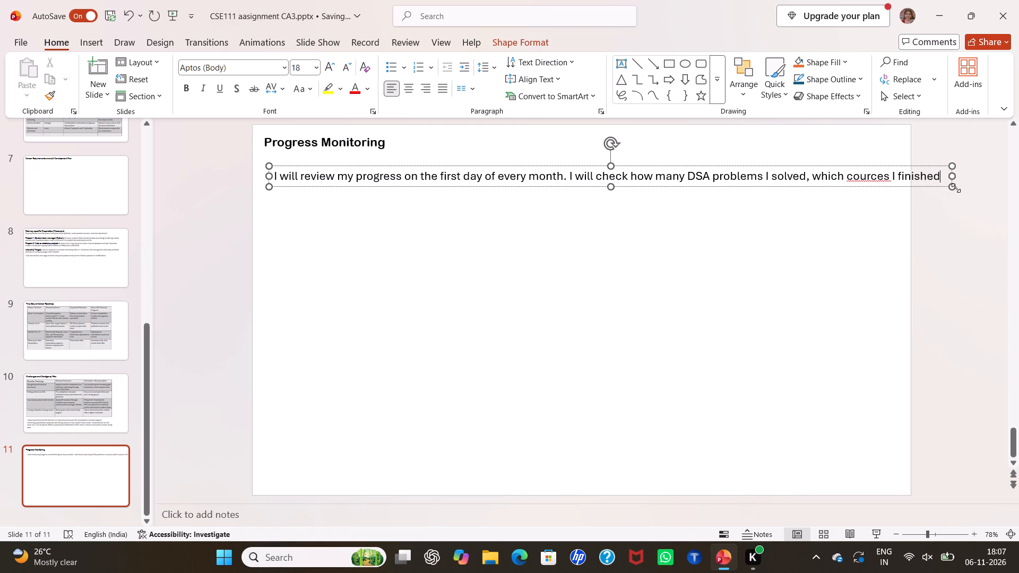
Resize the body text box narrower and taller so that it fits within the slide's width.
{"action": "left_click_drag", "start_coordinate": [953, 188], "coordinate": [819, 263]}
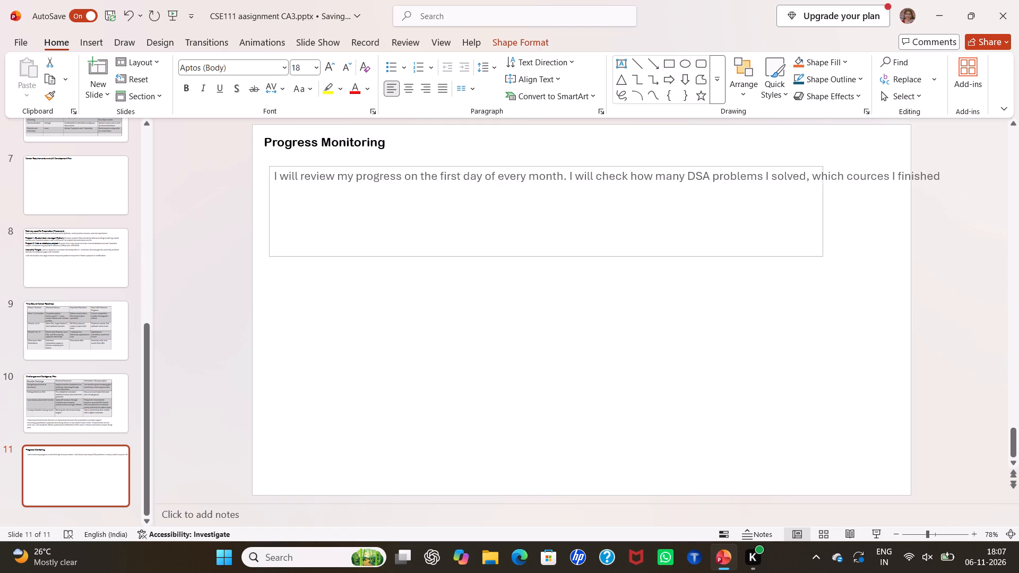
Widen the body text box slightly so that its text wraps within the slide.
{"action": "left_click_drag", "start_coordinate": [819, 263], "coordinate": [833, 306]}
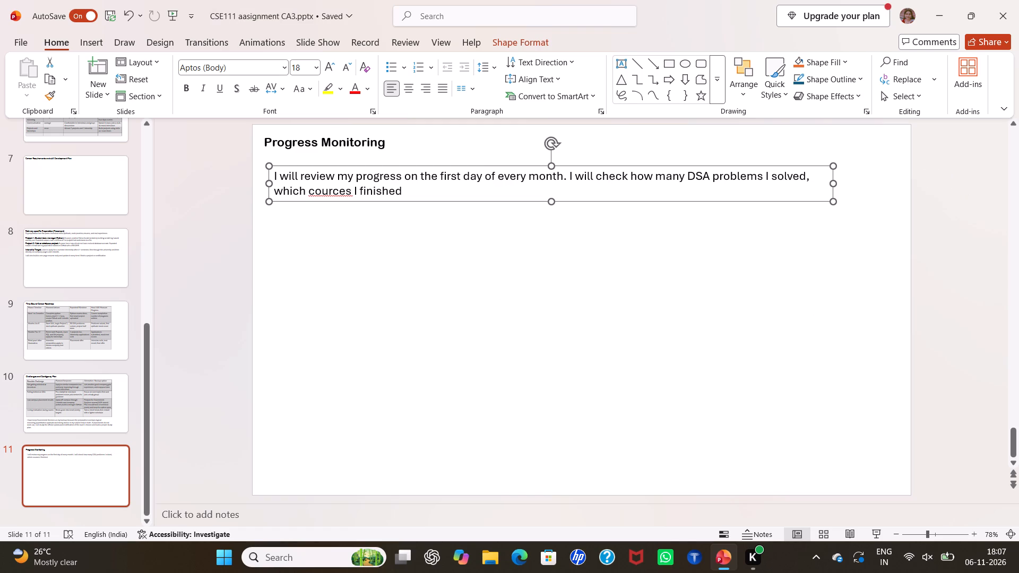
{"action": "key", "text": "BackSpace"}
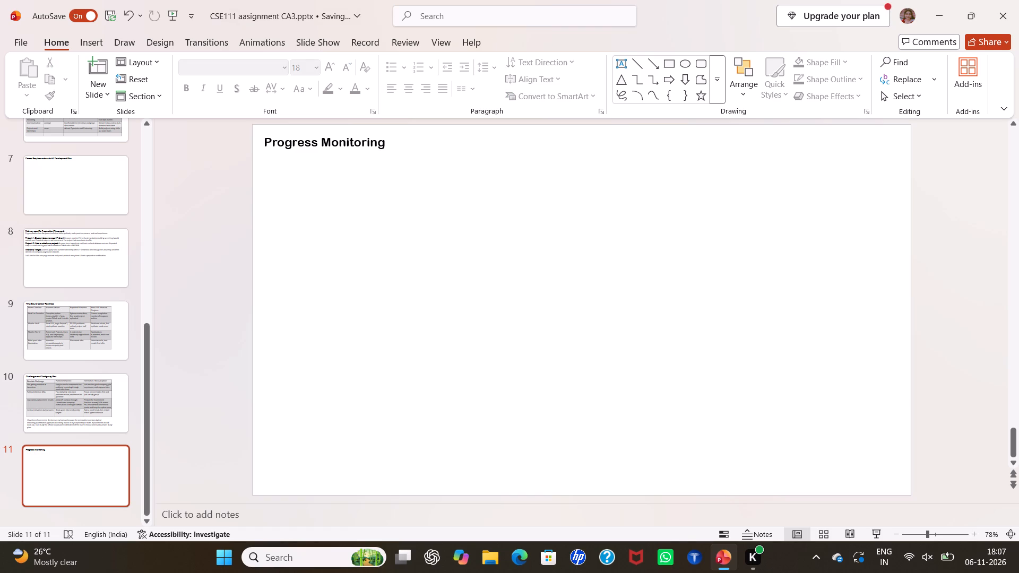
{"action": "key", "text": "ctrl+z"}
Continue the body text after "which cources I finished" with ", what I added to my projects".
{"action": "left_click", "coordinate": [408, 188]}
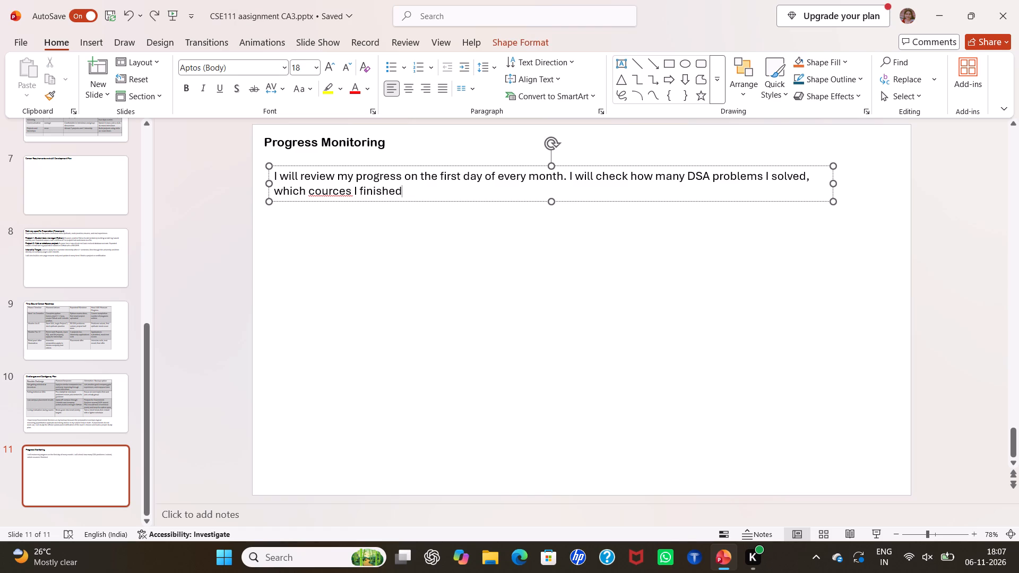
{"action": "type", "text": ", what"}
{"action": "key", "text": "space"}
{"action": "type", "text": "i added"}
{"action": "key", "text": "space"}
{"action": "type", "text": "to my"}
{"action": "key", "text": "space"}
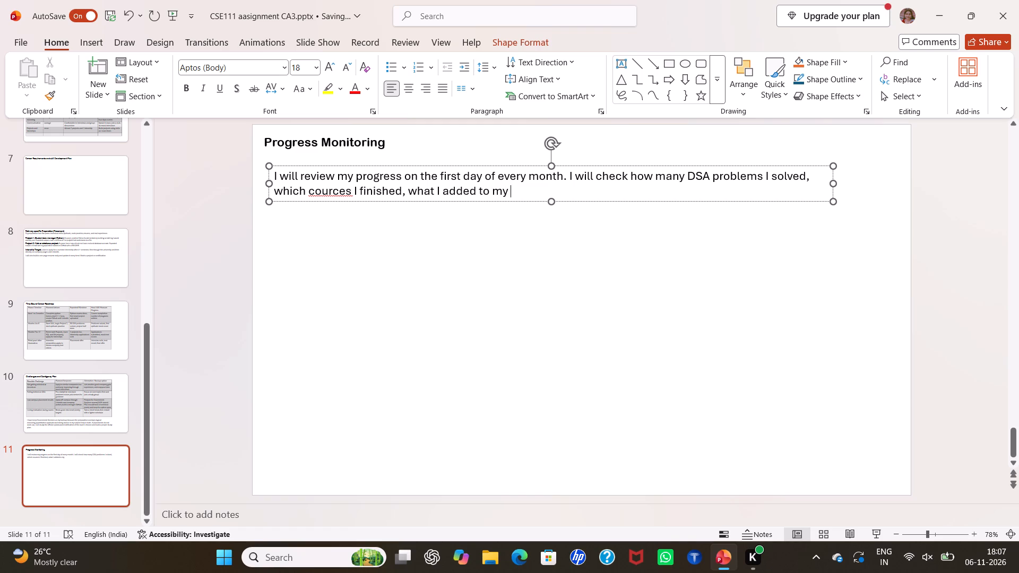
{"action": "type", "text": "projex"}
{"action": "key", "text": "BackSpace"}
{"action": "type", "text": "cts"}
Extend the sentence in the body text with ", and my latest mock test score".
{"action": "type", "text": ", and"}
{"action": "key", "text": "space"}
{"action": "type", "text": "my last"}
{"action": "key", "text": "space"}
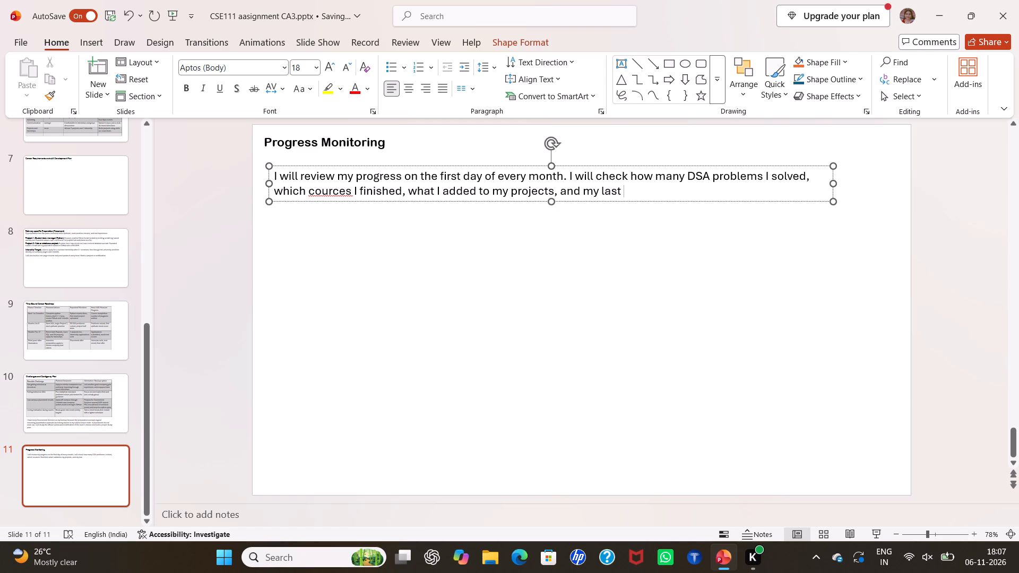
{"action": "key", "text": "BackSpace"}
{"action": "key", "text": "BackSpace"}
{"action": "key", "text": "BackSpace"}
{"action": "type", "text": "test mock yt"}
{"action": "key", "text": "BackSpace"}
{"action": "key", "text": "BackSpace"}
{"action": "type", "text": "test"}
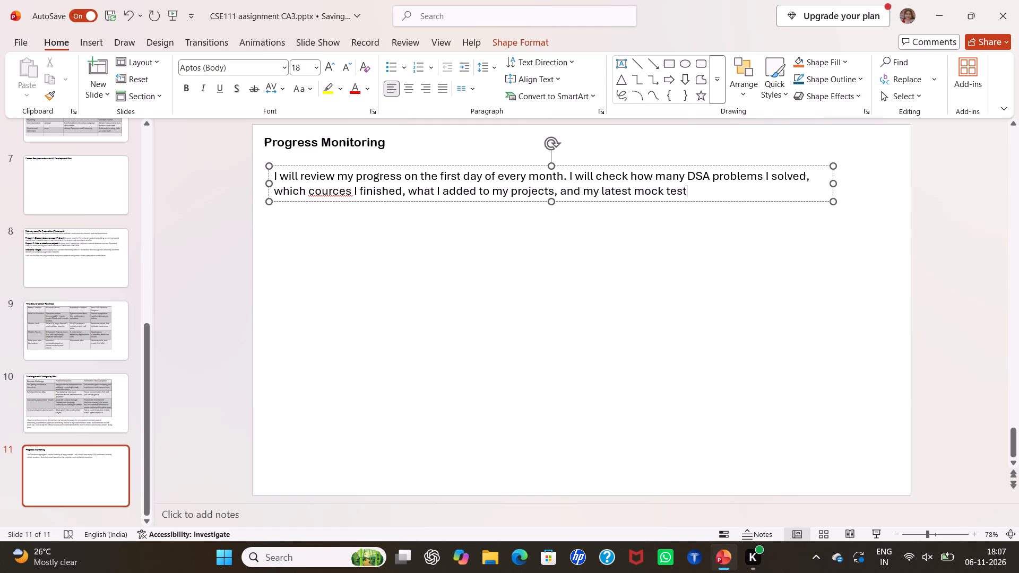
{"action": "key", "text": "space"}
{"action": "type", "text": "score"}
Continue the body text with ". Every three months I will compare these numbers with the roadmap".
{"action": "type", "text": ". every"}
{"action": "key", "text": "space"}
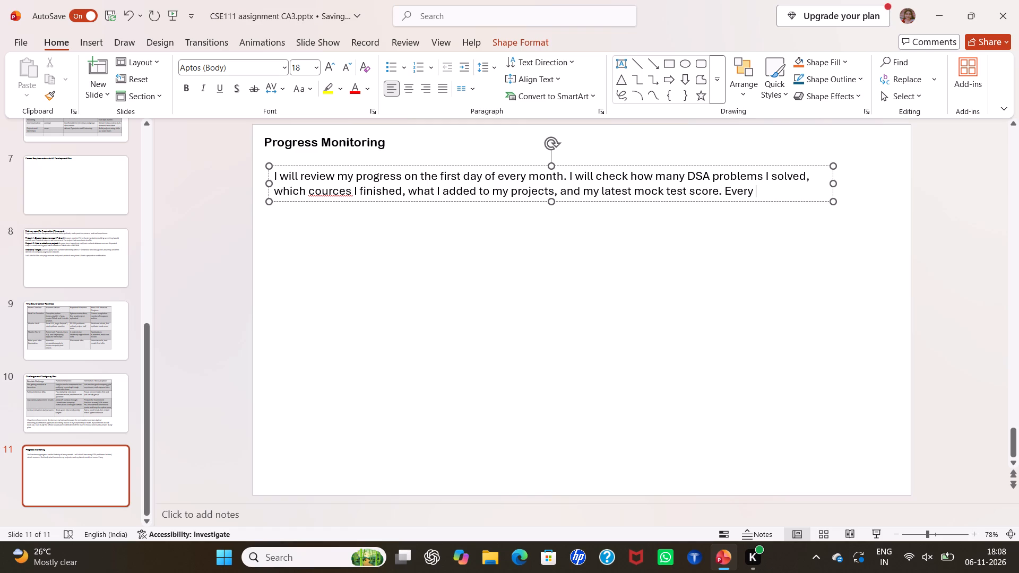
{"action": "type", "text": "three months"}
{"action": "key", "text": "space"}
{"action": "type", "text": "i will"}
{"action": "key", "text": "space"}
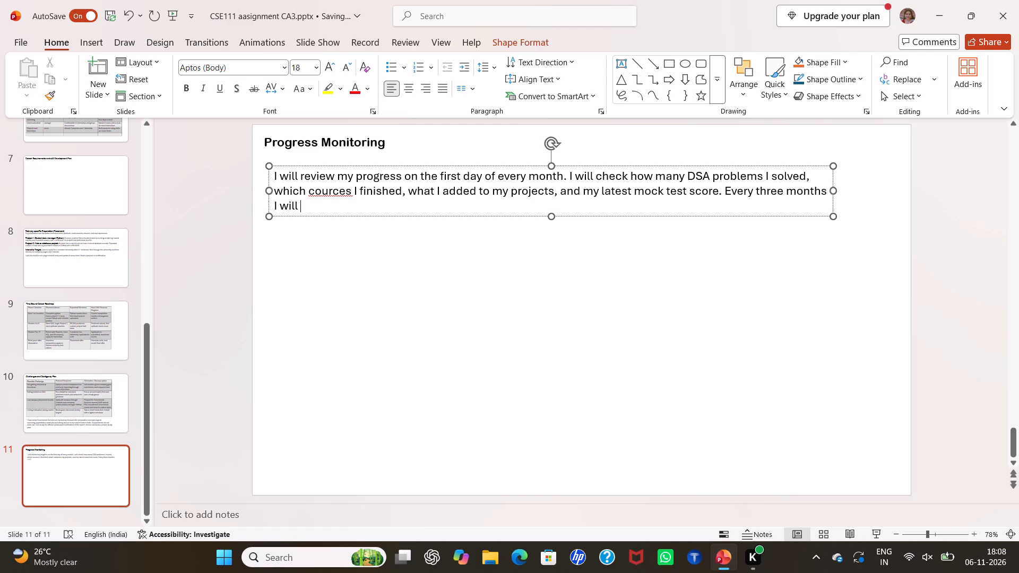
{"action": "type", "text": "com"}
{"action": "type", "text": "pare"}
{"action": "key", "text": "space"}
{"action": "type", "text": "these"}
{"action": "key", "text": "space"}
{"action": "type", "text": "numbers with"}
{"action": "key", "text": "space"}
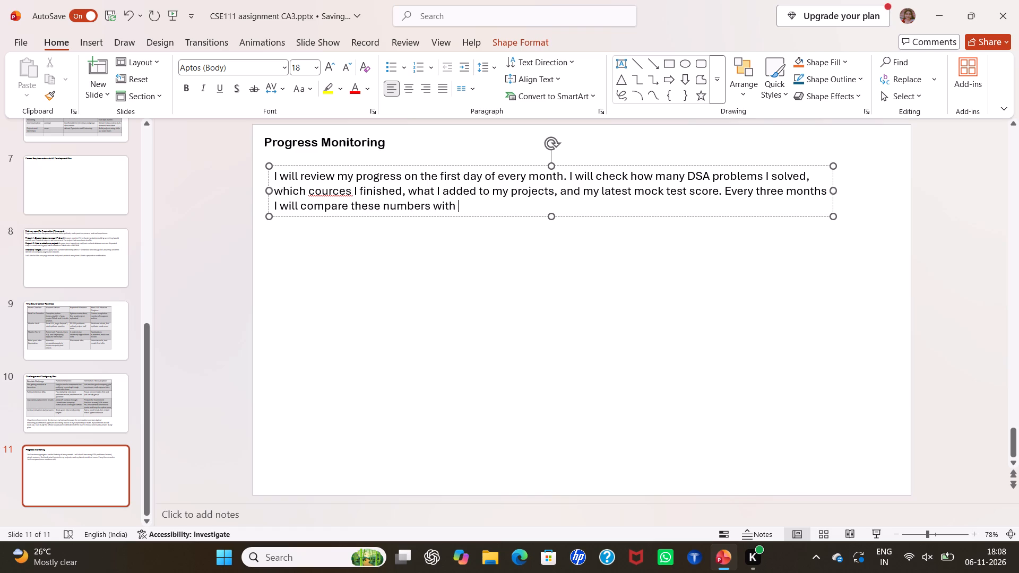
{"action": "type", "text": "the roadmap"}
Complete the roadmap comparison sentence with "and change the plan if I am behind".
{"action": "key", "text": "space"}
{"action": "type", "text": "and ch"}
{"action": "type", "text": "ange"}
{"action": "key", "text": "space"}
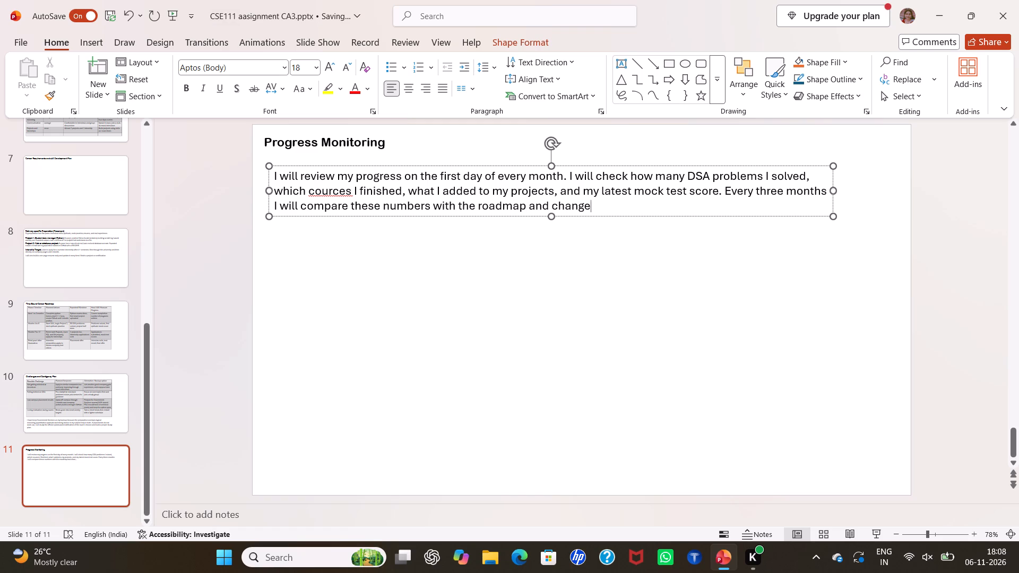
{"action": "type", "text": "the plan"}
{"action": "key", "text": "space"}
{"action": "type", "text": "if"}
{"action": "key", "text": "space"}
{"action": "type", "text": "i am"}
{"action": "key", "text": "space"}
{"action": "type", "text": "behind"}
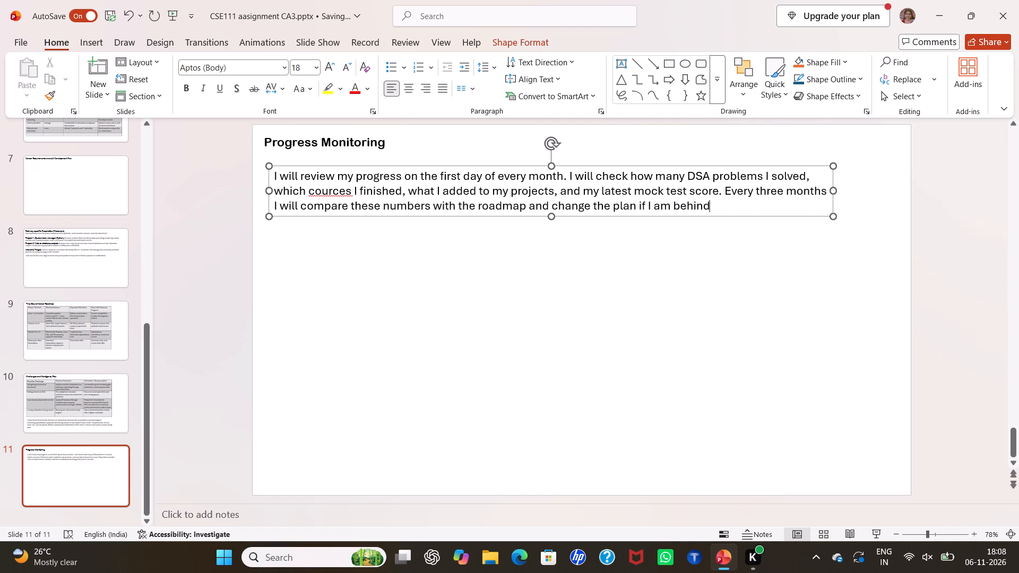
{"action": "key", "text": "space"}
Add the closing sentence ". I will keep these notes in a simpke spreadsheet" to the body text.
{"action": "type", "text": ". i will"}
{"action": "key", "text": "space"}
{"action": "type", "text": "keep these"}
{"action": "key", "text": "space"}
{"action": "type", "text": "ni"}
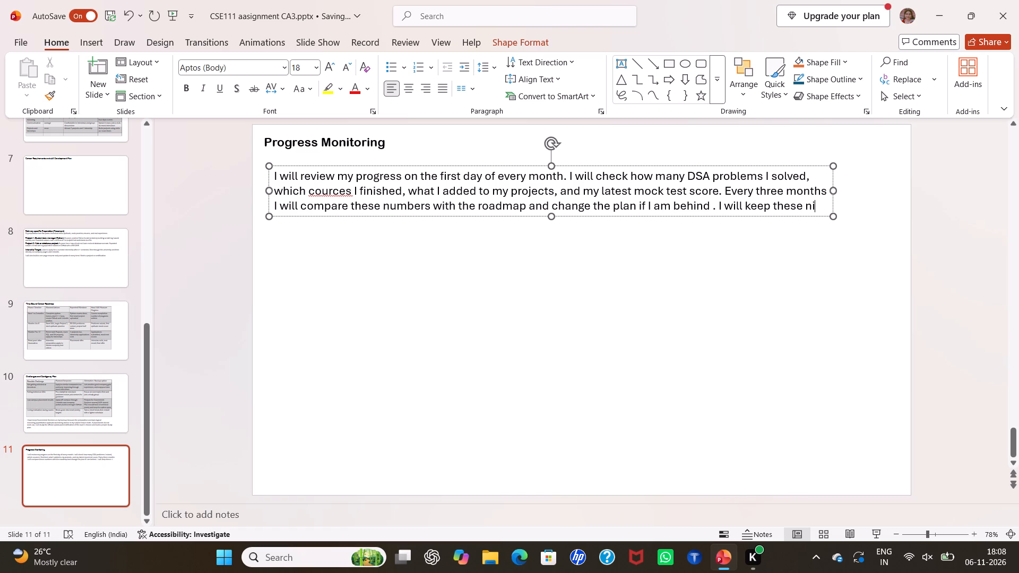
{"action": "key", "text": "BackSpace"}
{"action": "type", "text": "otes in a simpke"}
{"action": "key", "text": "space"}
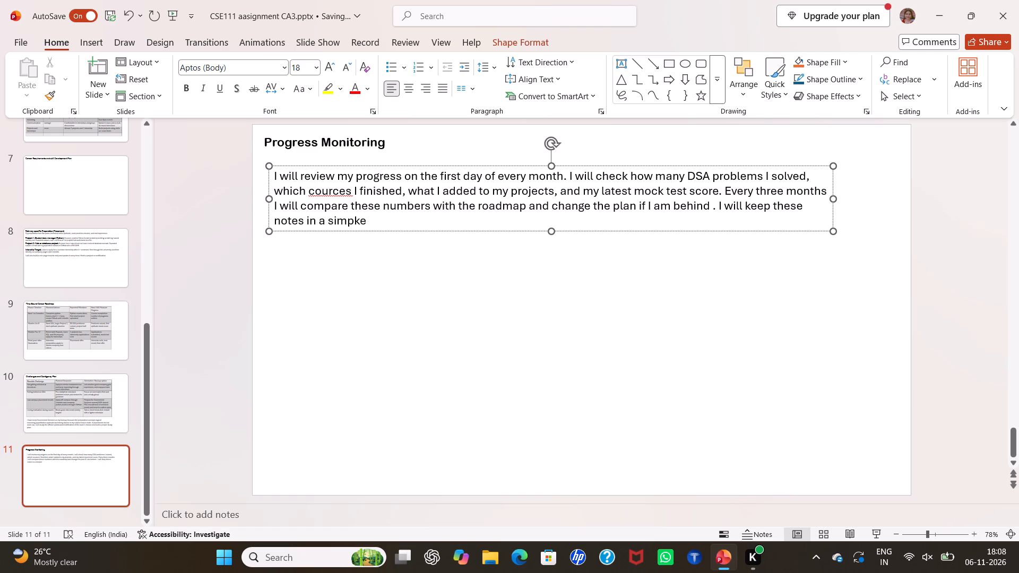
{"action": "type", "text": "spr"}
{"action": "type", "text": "eadsg"}
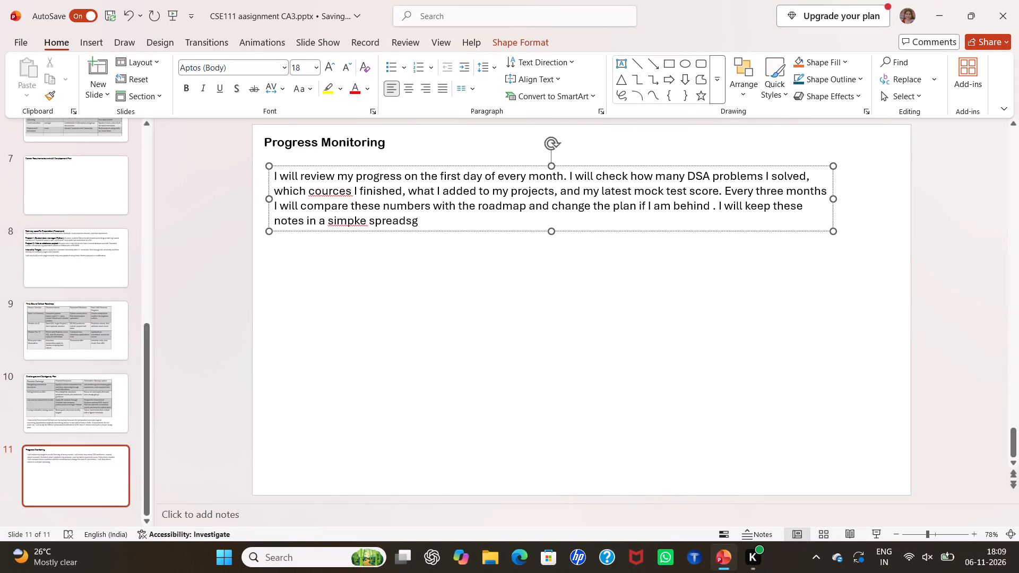
{"action": "key", "text": "BackSpace"}
{"action": "type", "text": "heet"}
Extend the body text box's top-left corner so the text sits closer under the heading and lines up with its left edge.
{"action": "left_click_drag", "start_coordinate": [270, 166], "coordinate": [257, 155]}
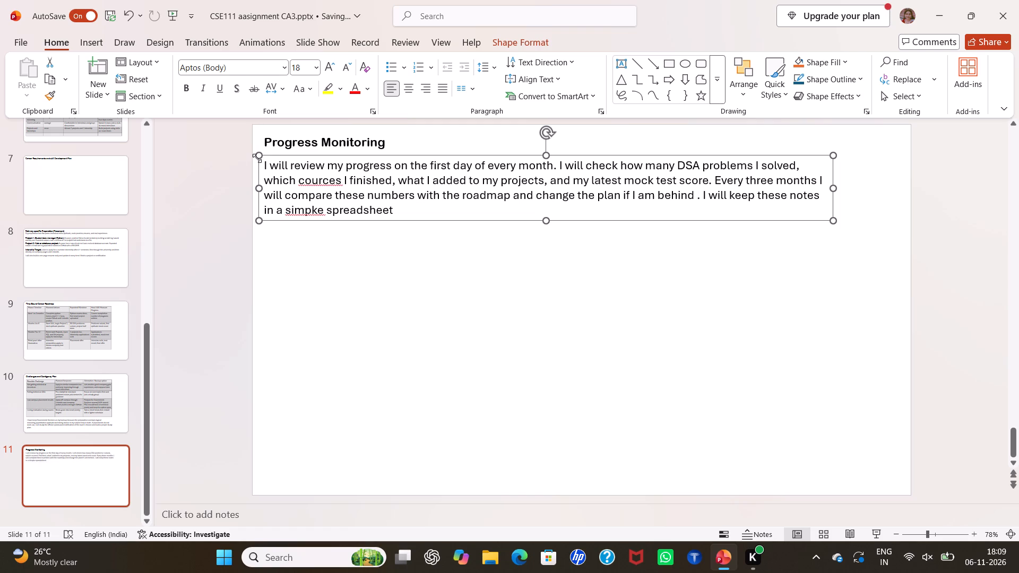
{"action": "left_click", "coordinate": [261, 158]}
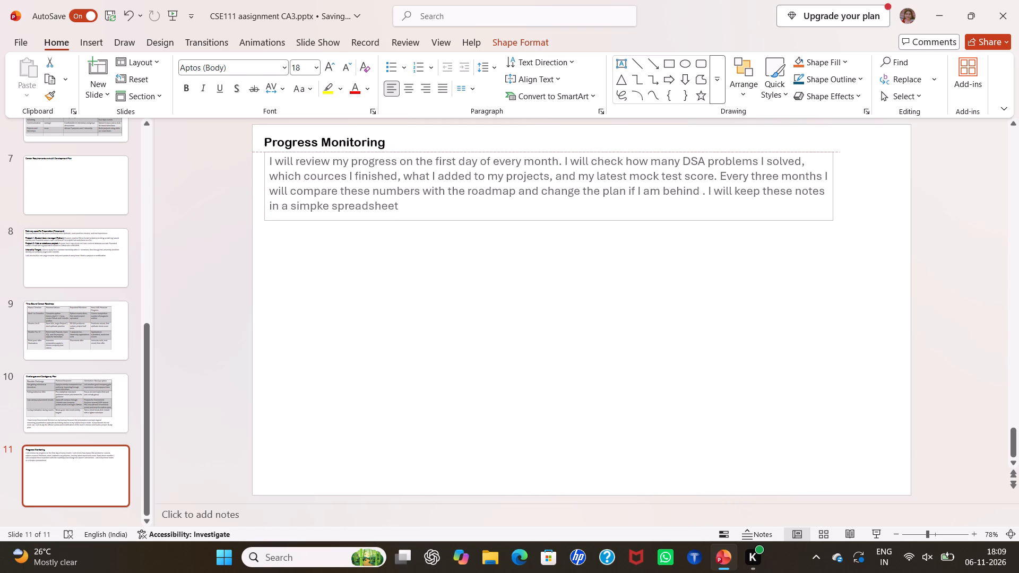
{"action": "left_click", "coordinate": [264, 155]}
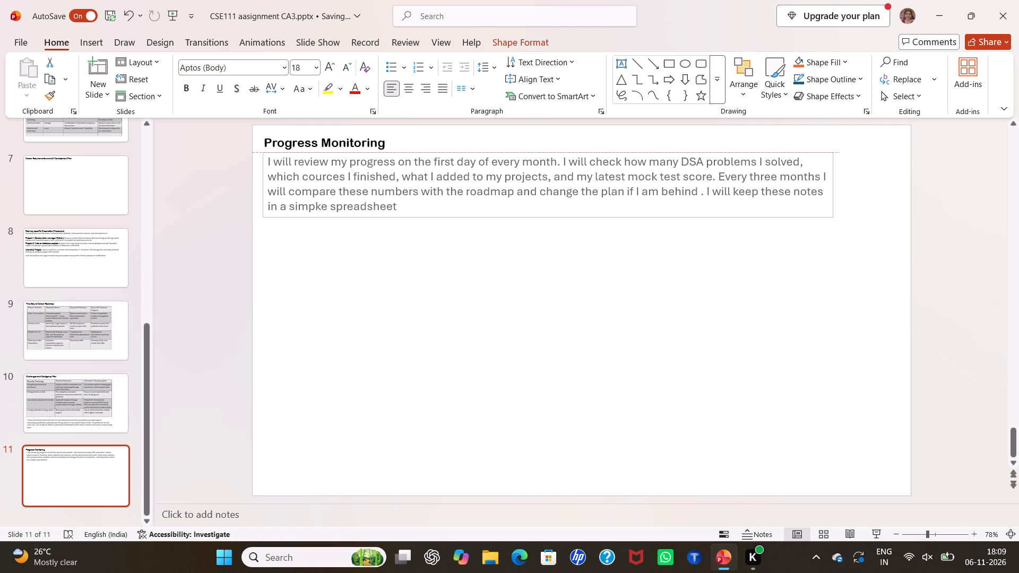
{"action": "left_click", "coordinate": [337, 271]}
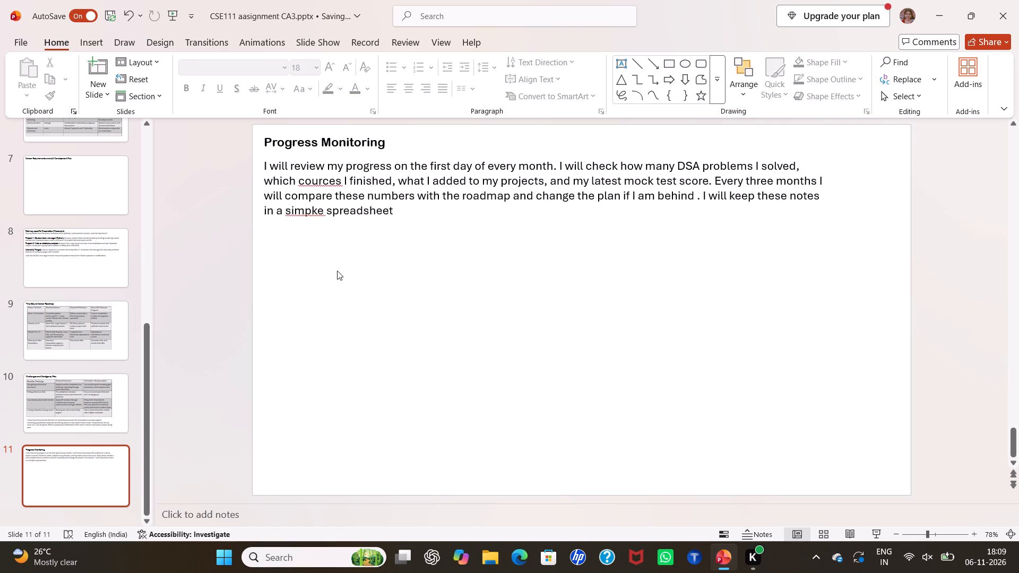
{"action": "left_click", "coordinate": [269, 168]}
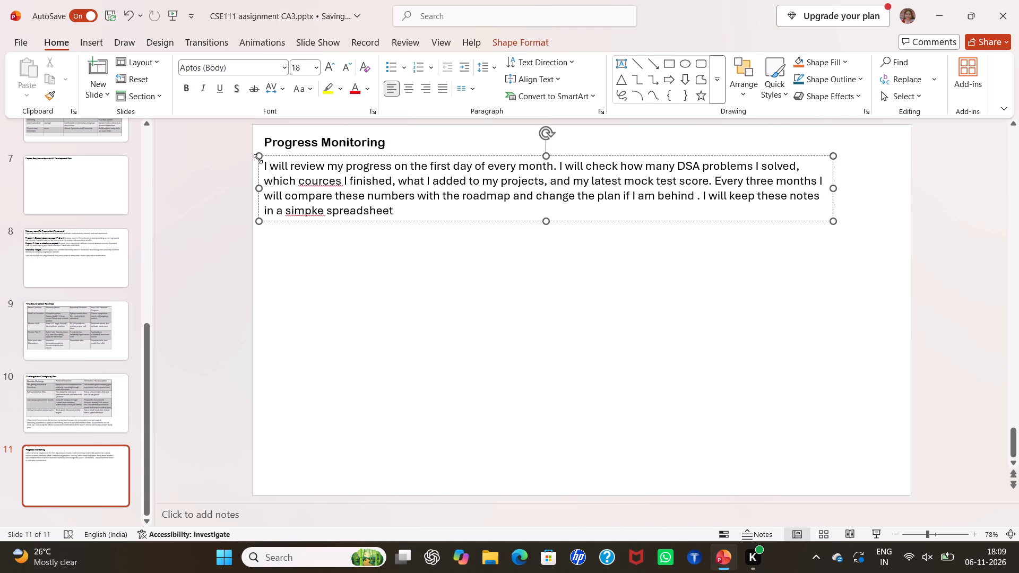
Fine-tune the top-left corner of the body text box so its text lines up under the Progress Monitoring heading.
{"action": "left_click_drag", "start_coordinate": [258, 156], "coordinate": [264, 156]}
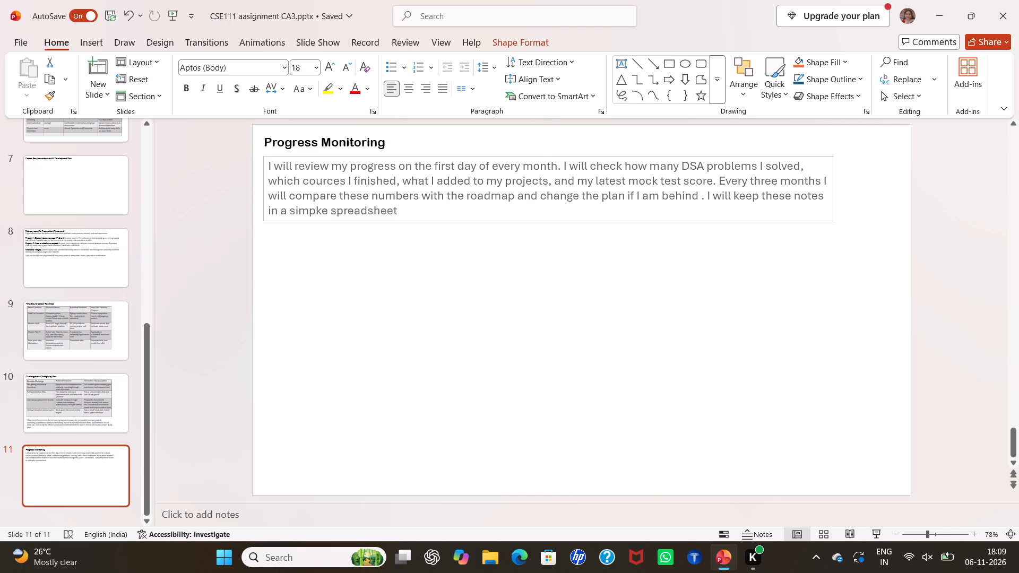
{"action": "left_click_drag", "start_coordinate": [264, 156], "coordinate": [264, 156]}
{"action": "left_click", "coordinate": [264, 156]}
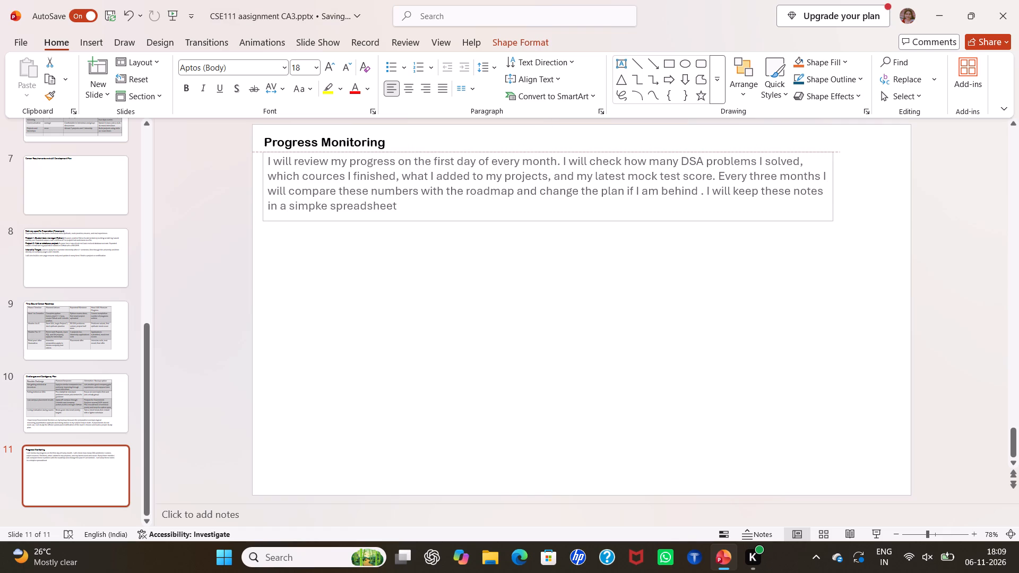
{"action": "left_click", "coordinate": [323, 235]}
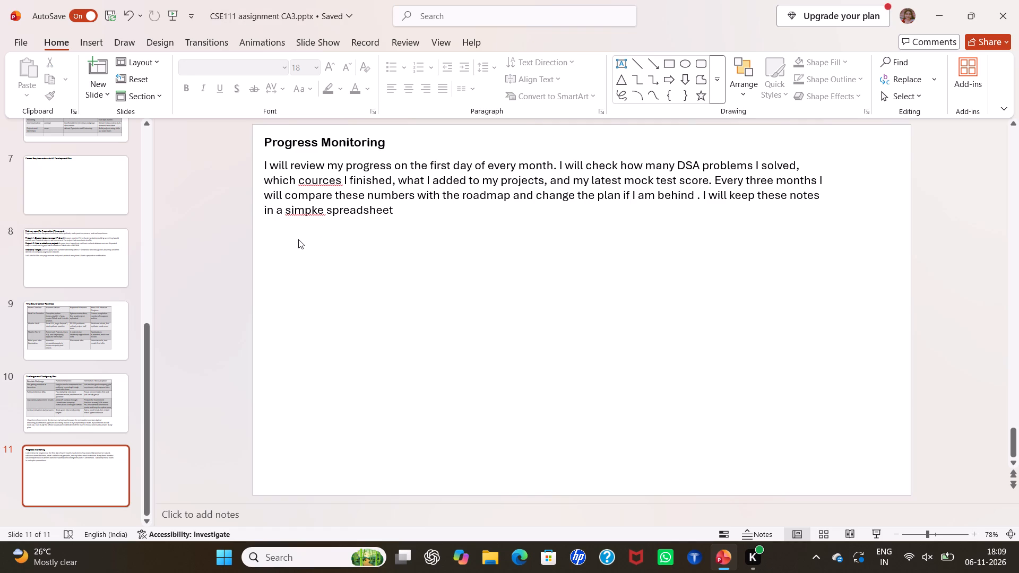
Add a text box below the body text with "Section - 3" in Arial Rounded MT Bold.
{"action": "double_click", "coordinate": [298, 239]}
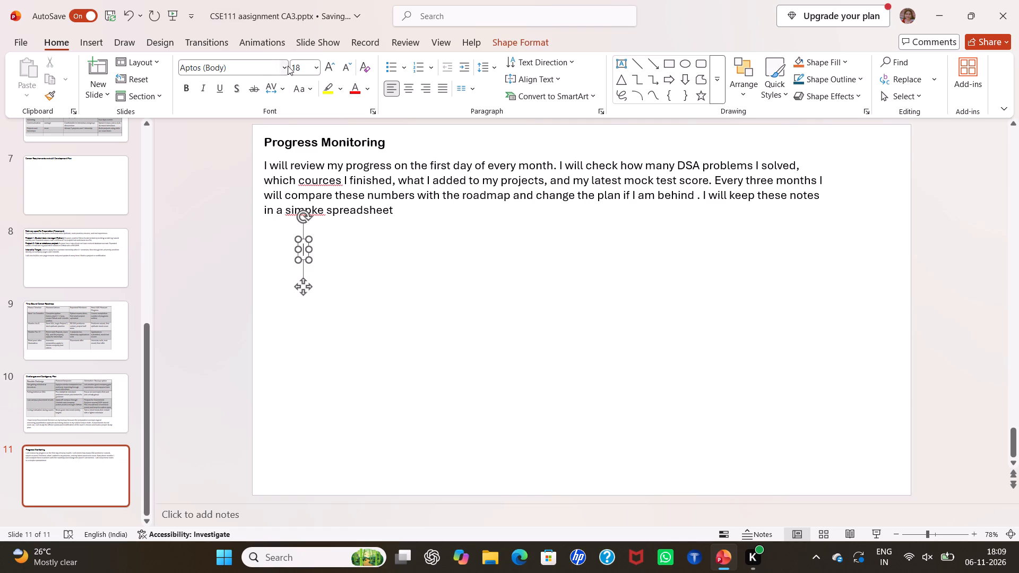
{"action": "left_click", "coordinate": [288, 66]}
{"action": "left_click", "coordinate": [258, 159]}
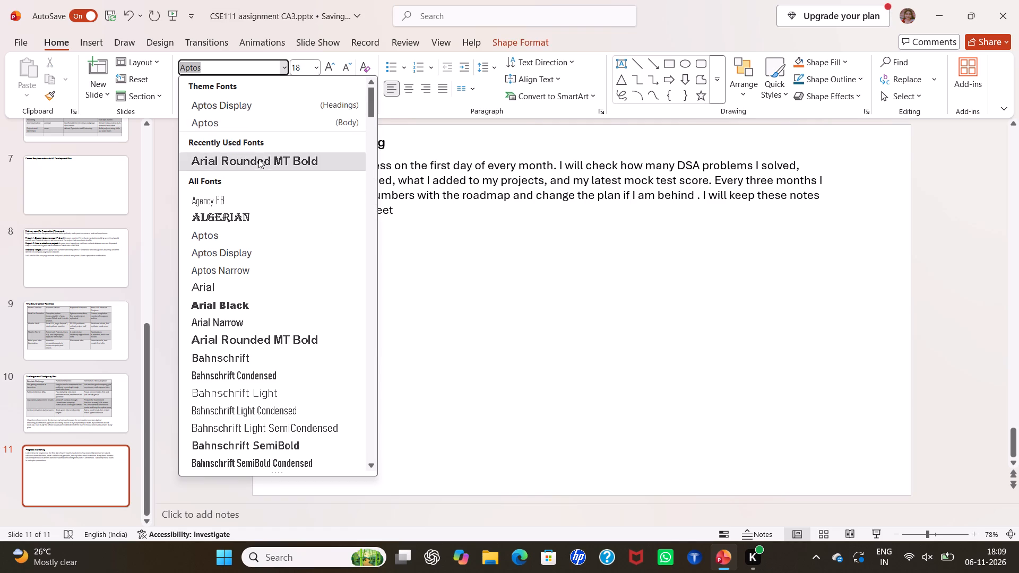
{"action": "type", "text": "Se"}
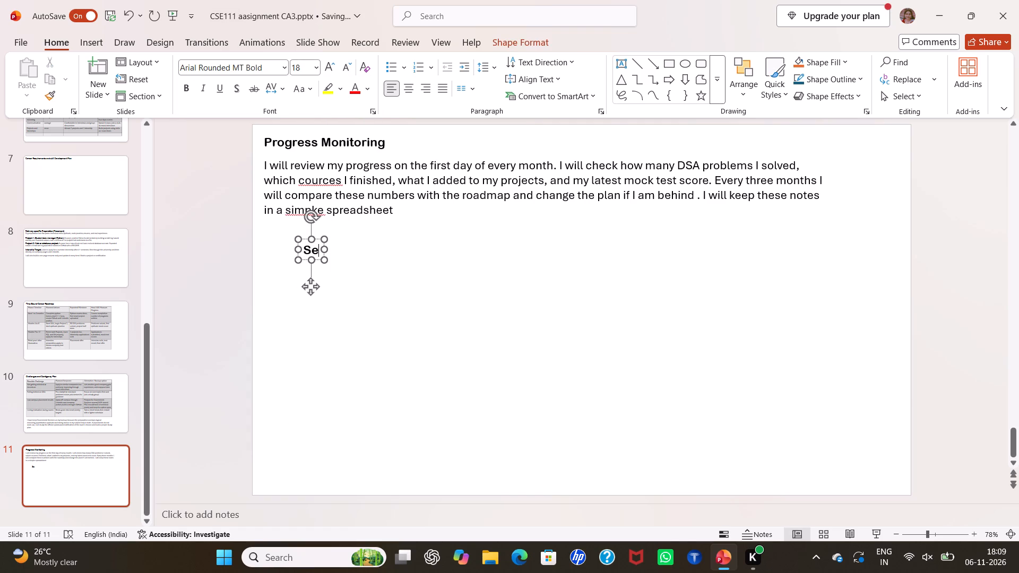
{"action": "type", "text": "ction -"}
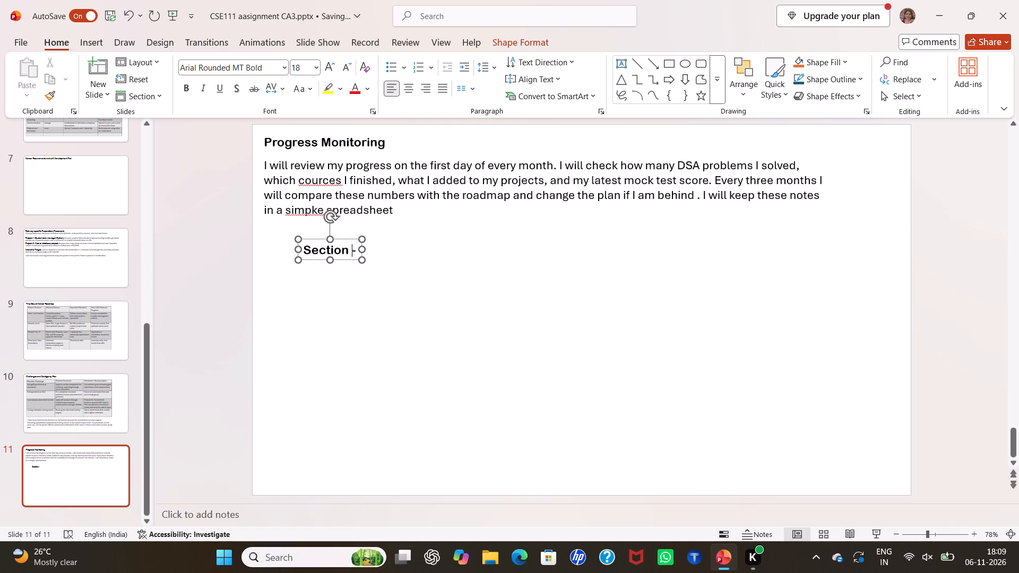
{"action": "key", "text": "space"}
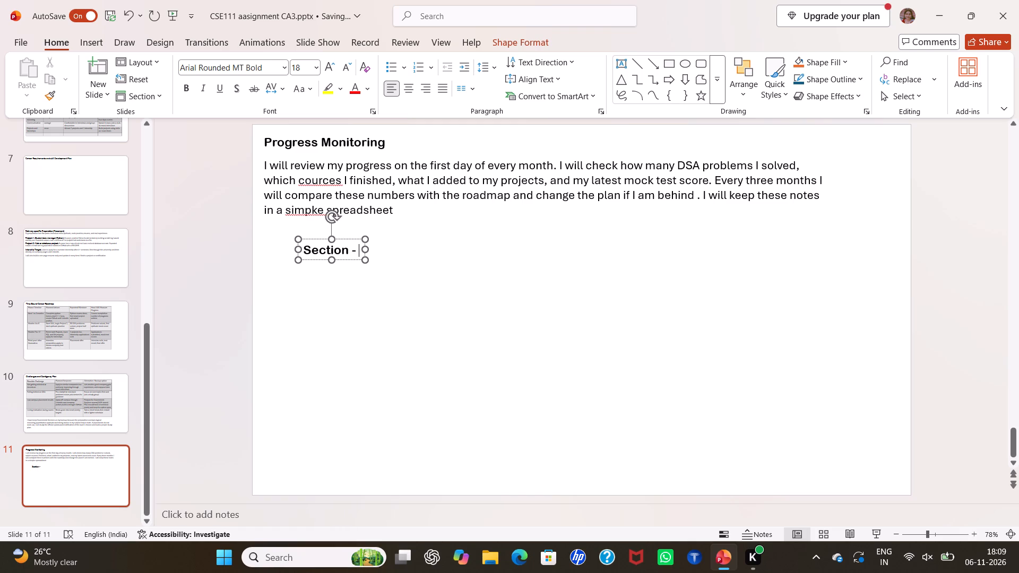
{"action": "key", "text": "3"}
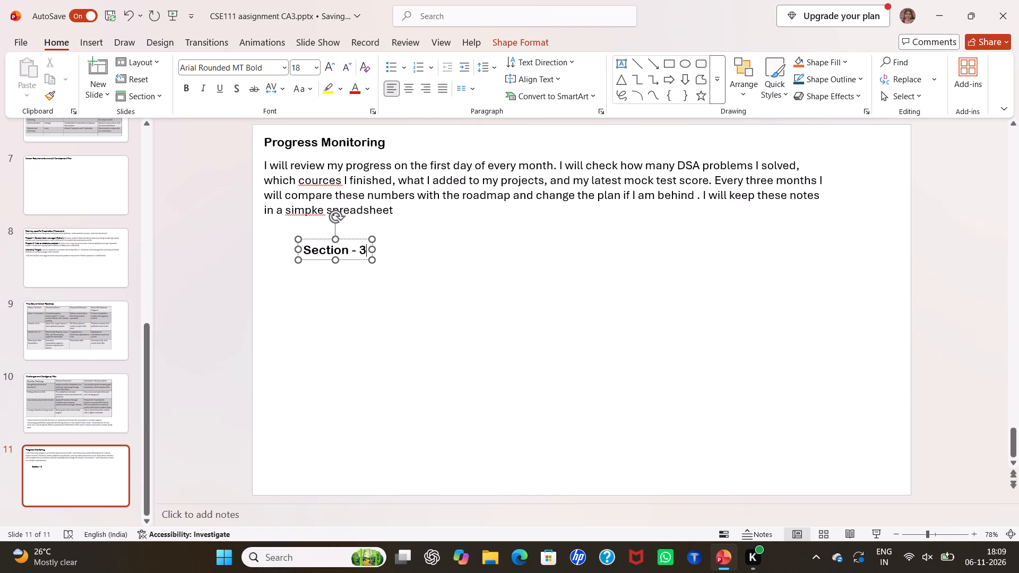
{"action": "key", "text": "space"}
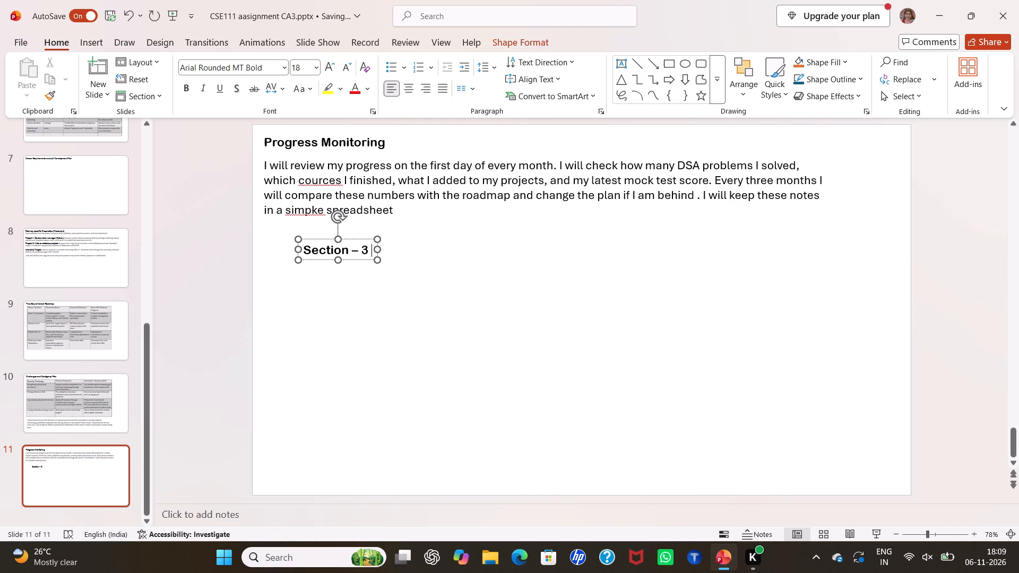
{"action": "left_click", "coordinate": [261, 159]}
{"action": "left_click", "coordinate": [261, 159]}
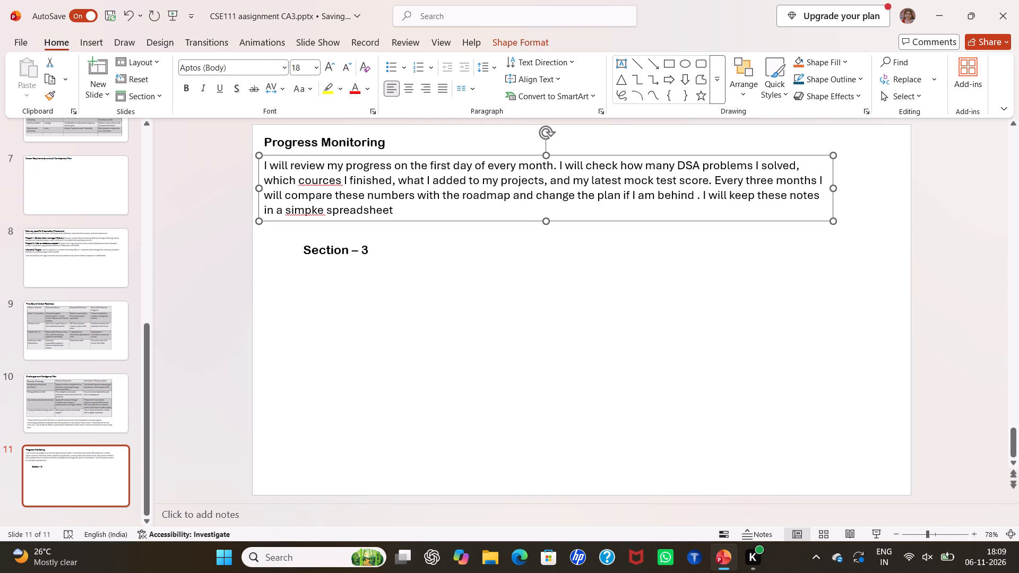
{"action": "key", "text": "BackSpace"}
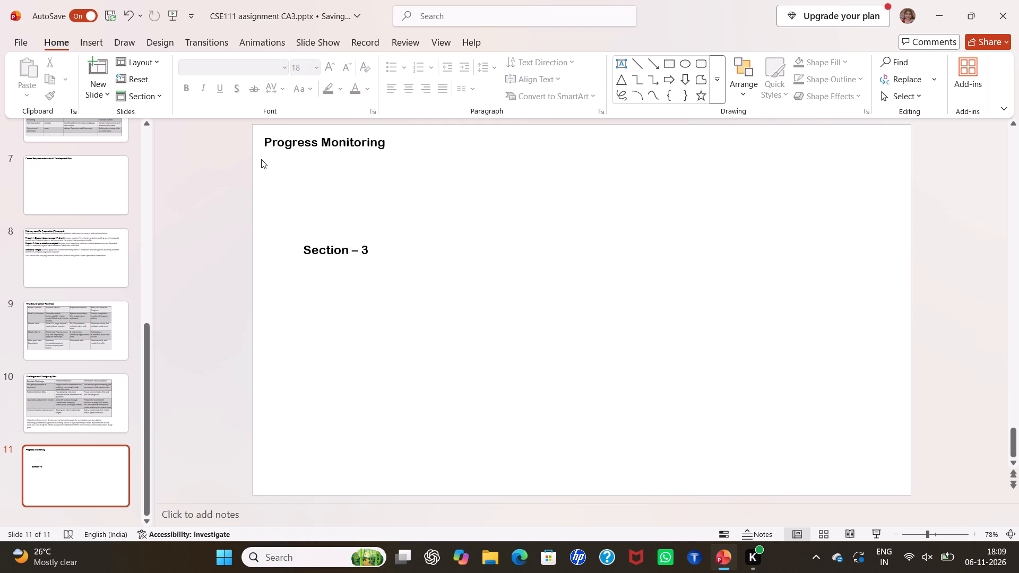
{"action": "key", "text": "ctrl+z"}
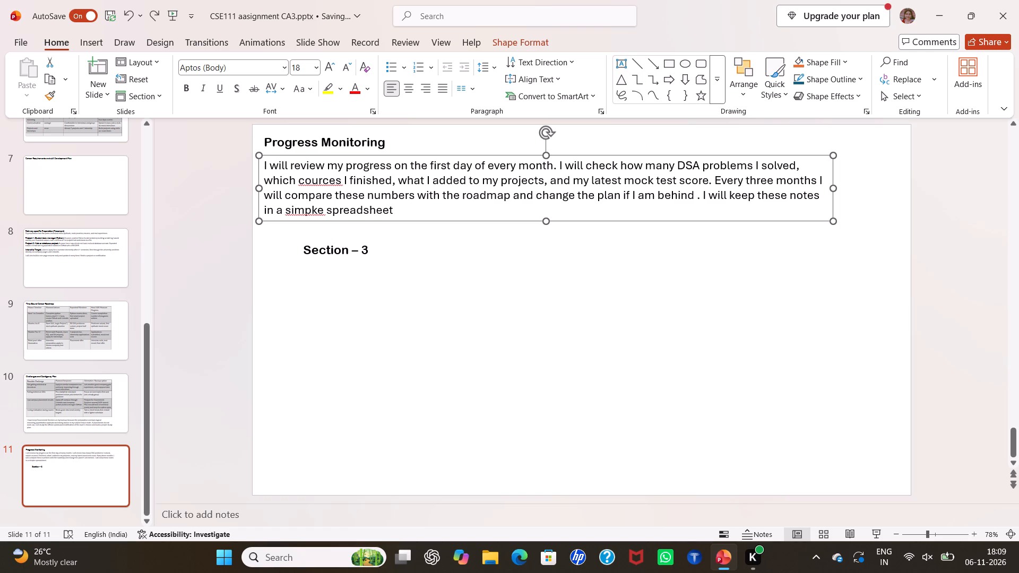
Continue the "Section – 3" heading with ": Career".
{"action": "left_click", "coordinate": [372, 254]}
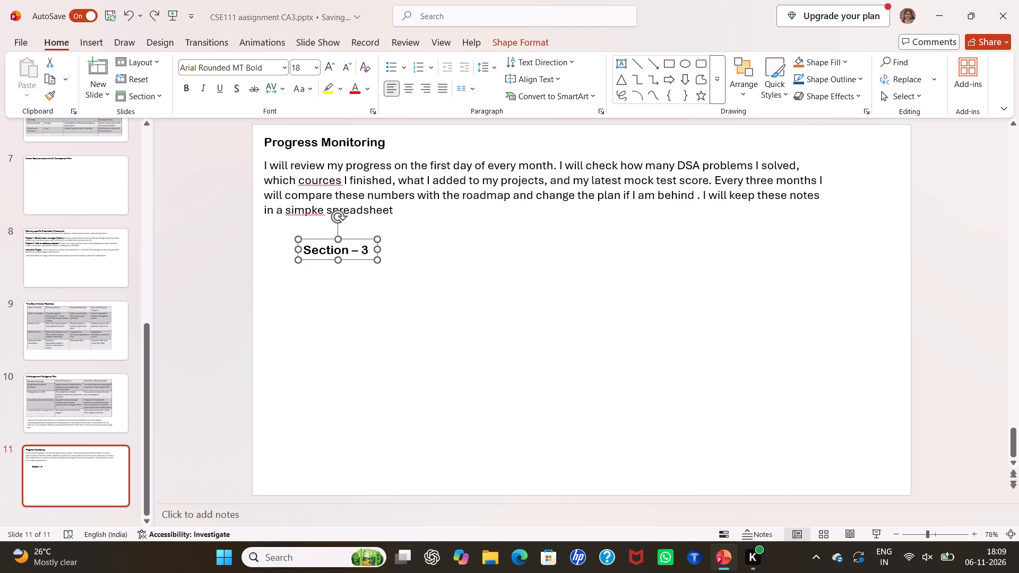
{"action": "left_click", "coordinate": [368, 249]}
{"action": "key", "text": "ctrl+semicolon"}
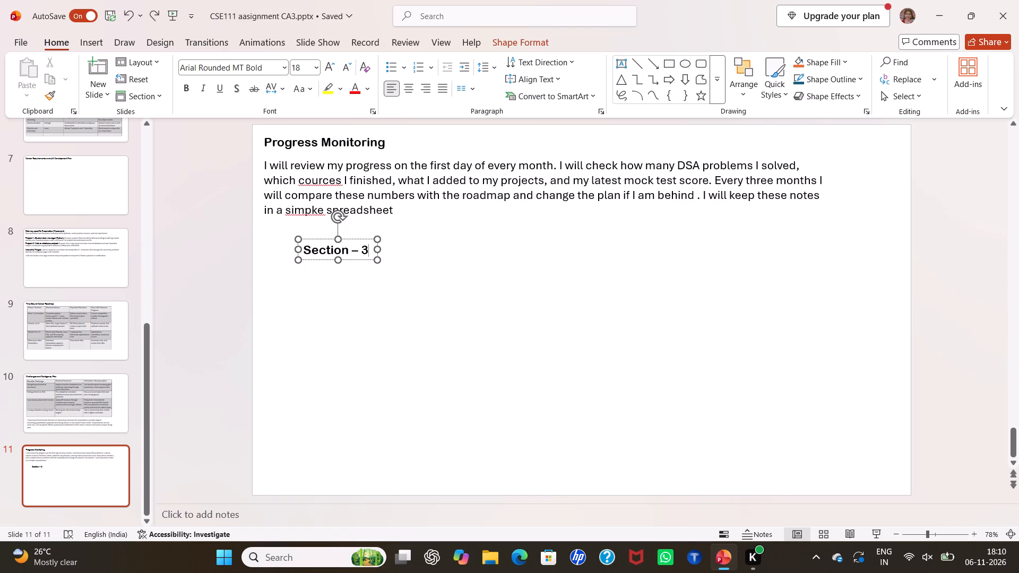
{"action": "type", "text": ";"}
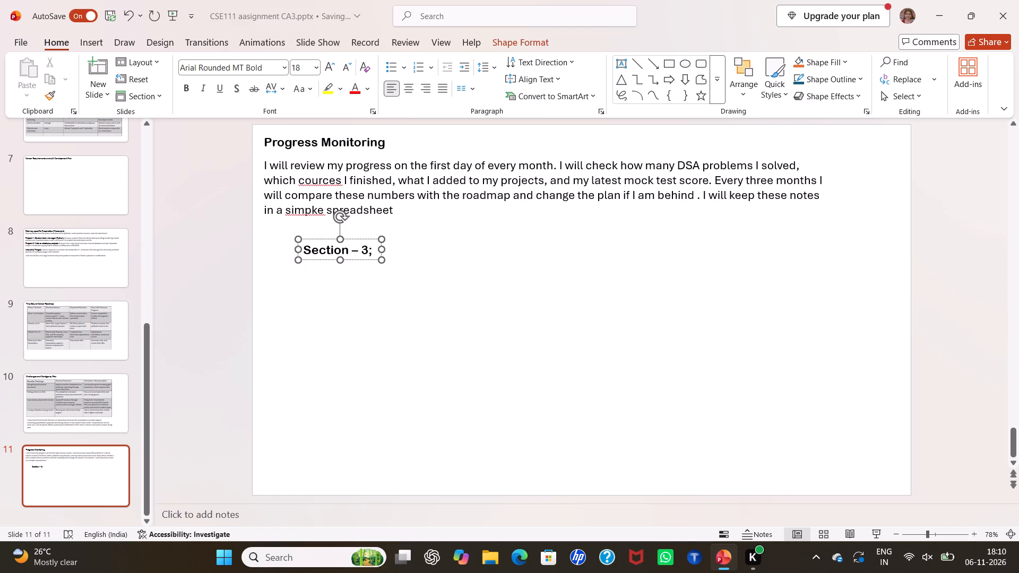
{"action": "key", "text": "space"}
{"action": "key", "text": "BackSpace"}
{"action": "key", "text": "BackSpace"}
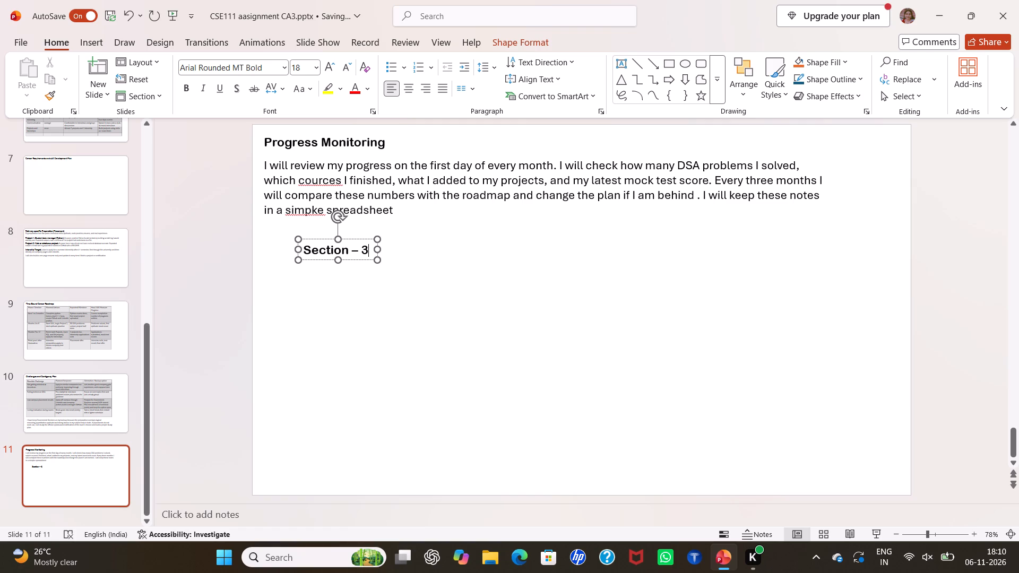
{"action": "type", "text": ":"}
{"action": "key", "text": "space"}
{"action": "type", "text": "Cat"}
{"action": "key", "text": "BackSpace"}
{"action": "type", "text": "reer"}
{"action": "key", "text": "space"}
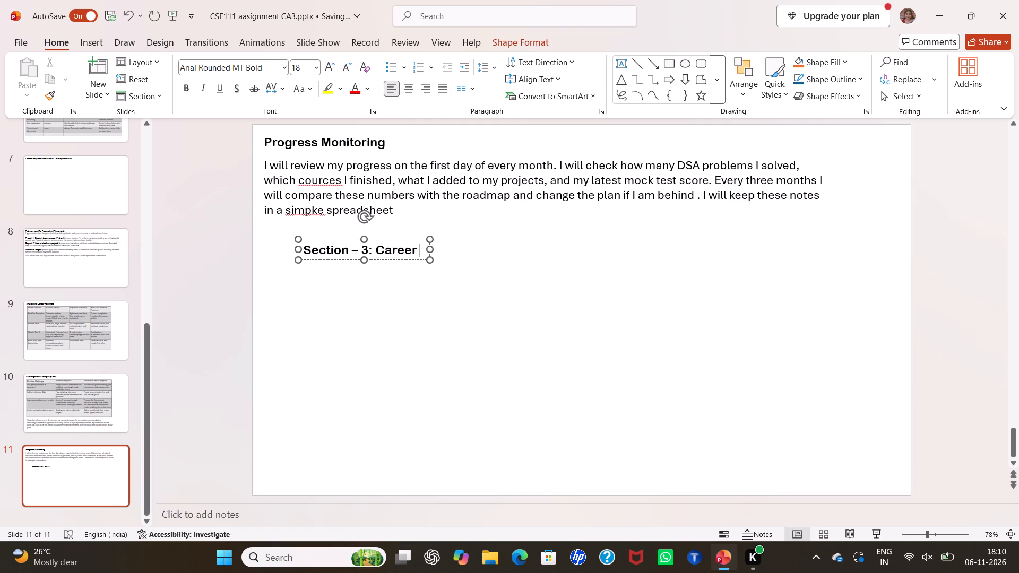
Complete the Section – 3 heading with "Aspiration Report", correcting any misspelling.
{"action": "type", "text": "As"}
{"action": "type", "text": "pitration"}
{"action": "key", "text": "space"}
{"action": "type", "text": "Re"}
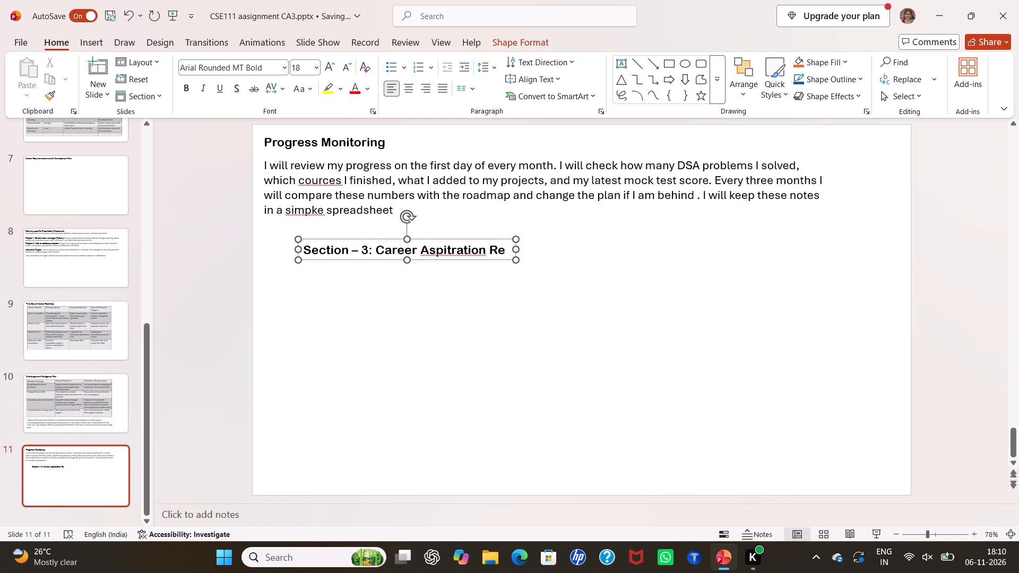
{"action": "type", "text": "port"}
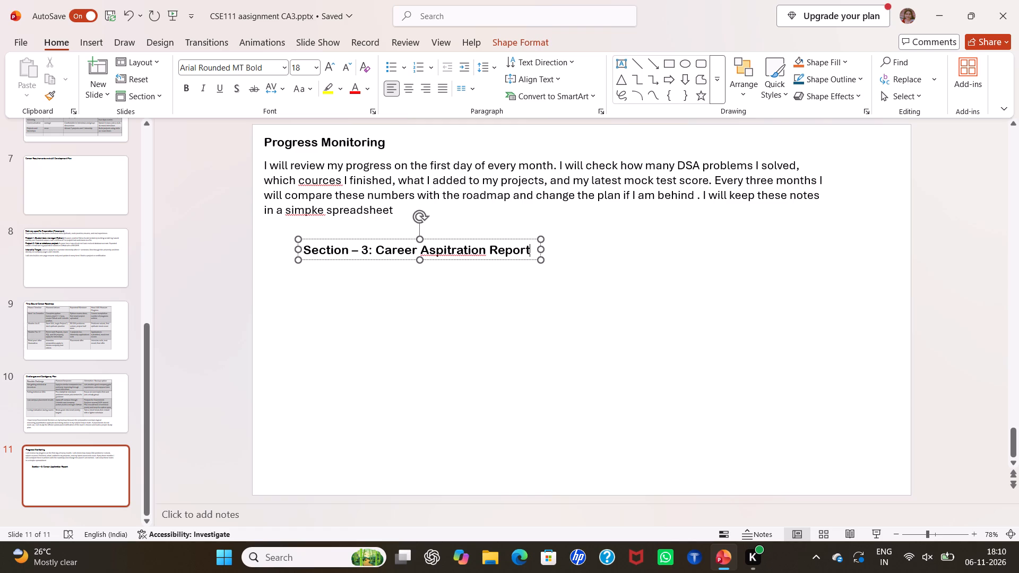
{"action": "left_click", "coordinate": [451, 247]}
{"action": "key", "text": "BackSpace"}
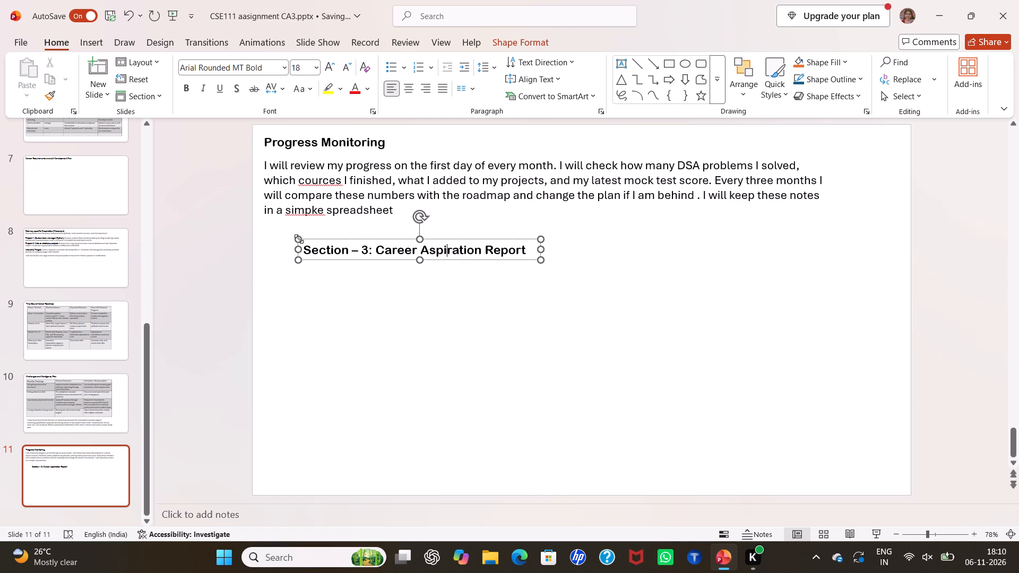
Extend the Section – 3 heading box's top-left corner so the heading sits just under the body text, aligned with its left edge.
{"action": "left_click_drag", "start_coordinate": [299, 239], "coordinate": [262, 228]}
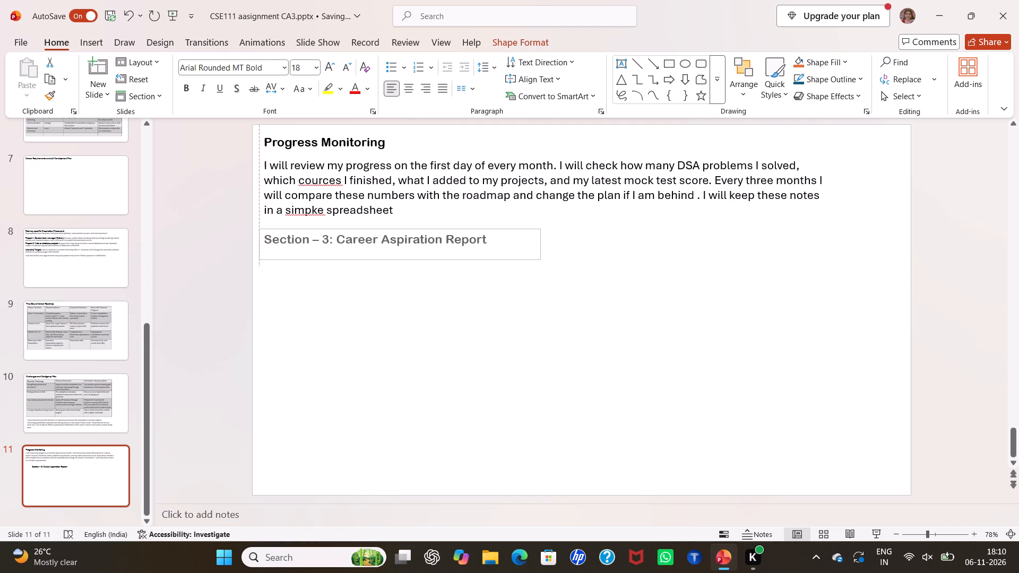
{"action": "left_click_drag", "start_coordinate": [262, 228], "coordinate": [261, 228]}
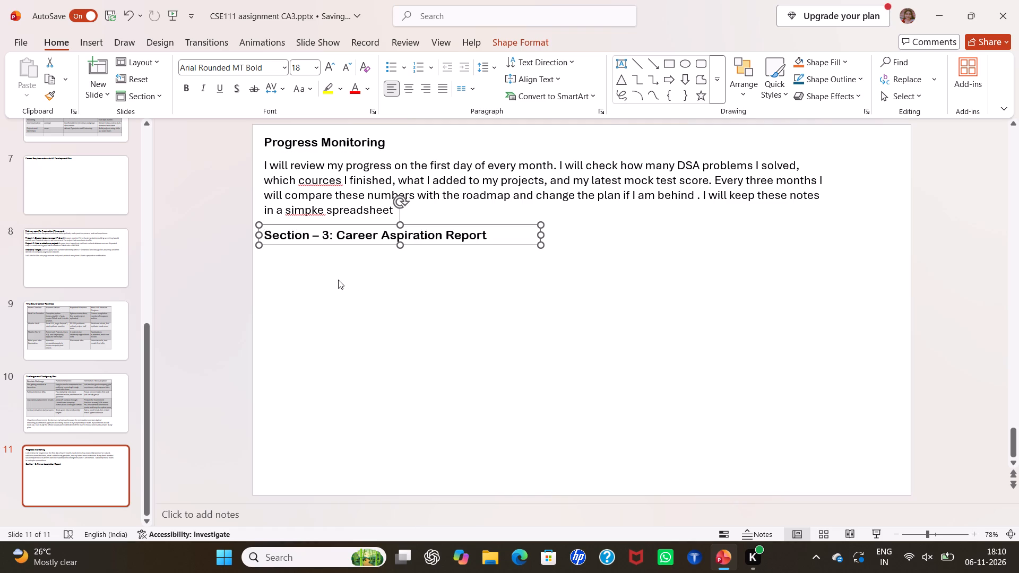
{"action": "left_click", "coordinate": [338, 280]}
Add a text box under the Section – 3 heading, widen it to fit one line, and enter "Conclusion".
{"action": "double_click", "coordinate": [273, 251]}
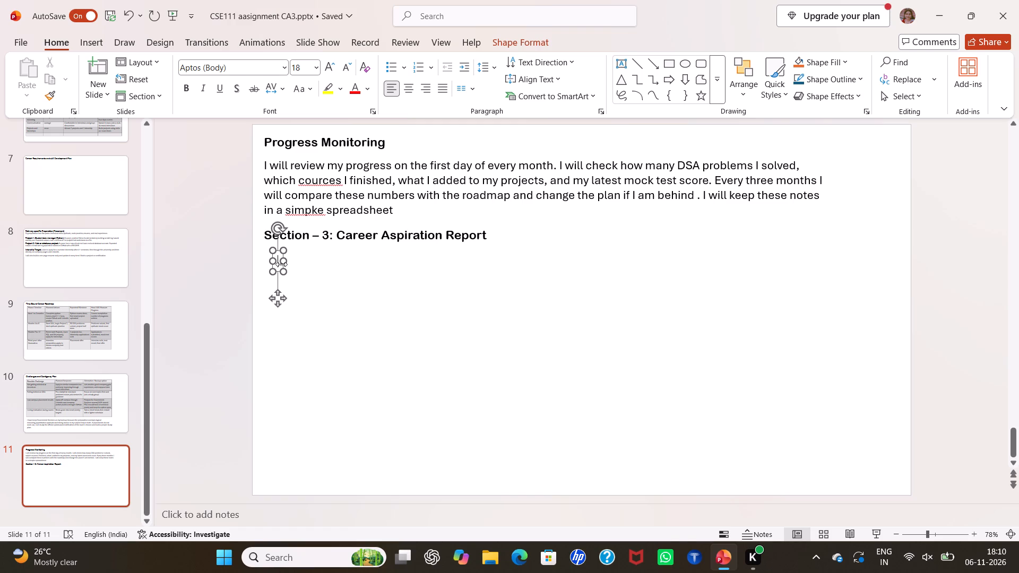
{"action": "left_click_drag", "start_coordinate": [281, 264], "coordinate": [299, 266], "text": "ctrl"}
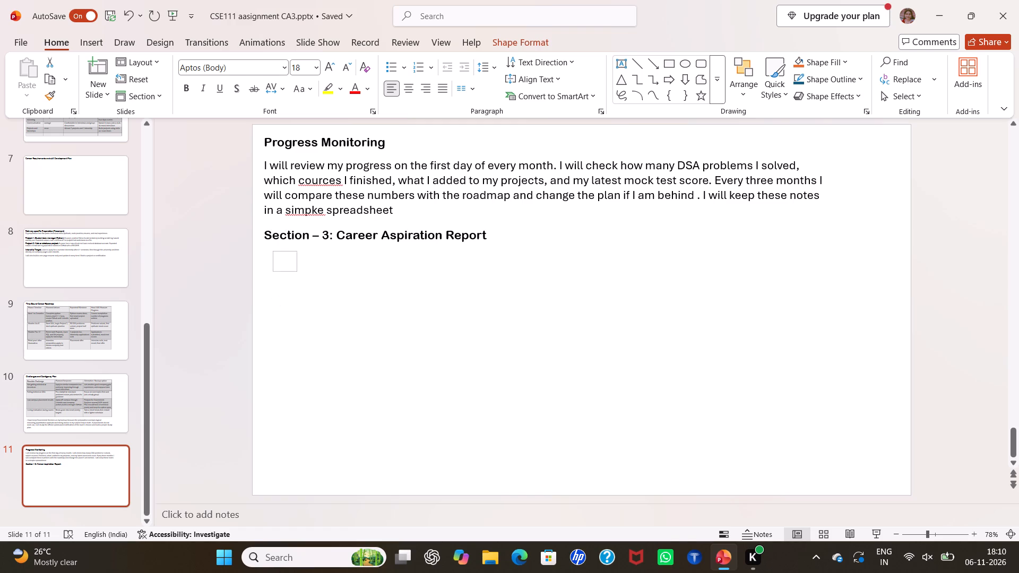
{"action": "left_click_drag", "start_coordinate": [299, 266], "coordinate": [300, 267], "text": "ctrl"}
{"action": "key", "text": "shift+c"}
{"action": "type", "text": "on"}
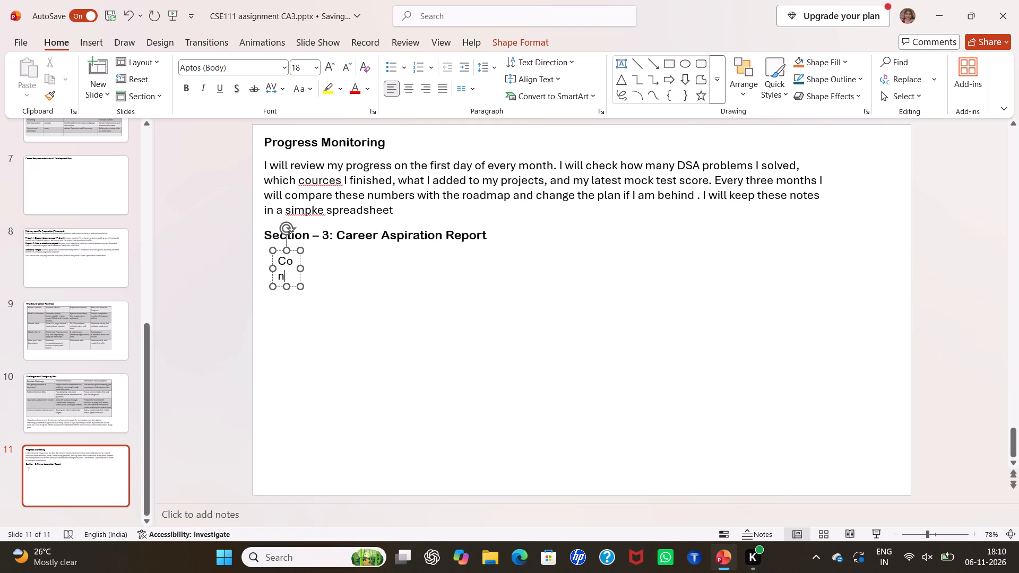
{"action": "key", "text": "BackSpace"}
{"action": "key", "text": "BackSpace"}
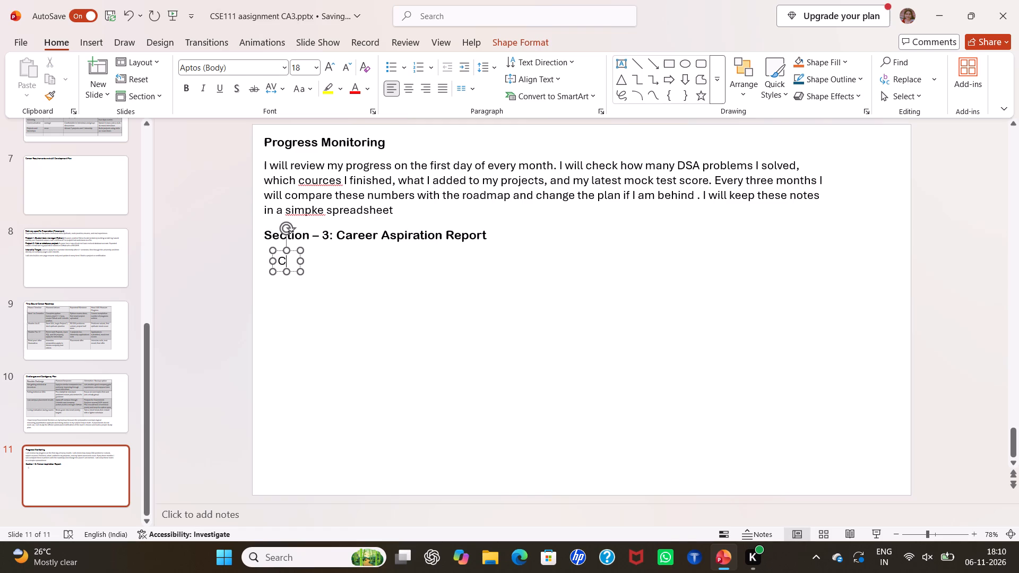
{"action": "type", "text": "on"}
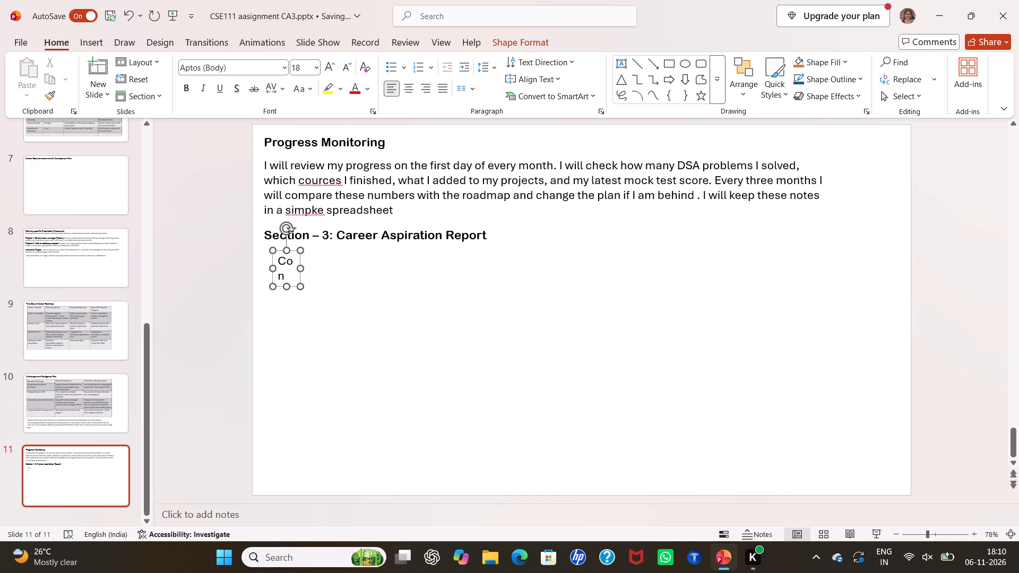
{"action": "key", "text": "BackSpace"}
{"action": "key", "text": "BackSpace"}
{"action": "left_click_drag", "start_coordinate": [300, 270], "coordinate": [365, 287]}
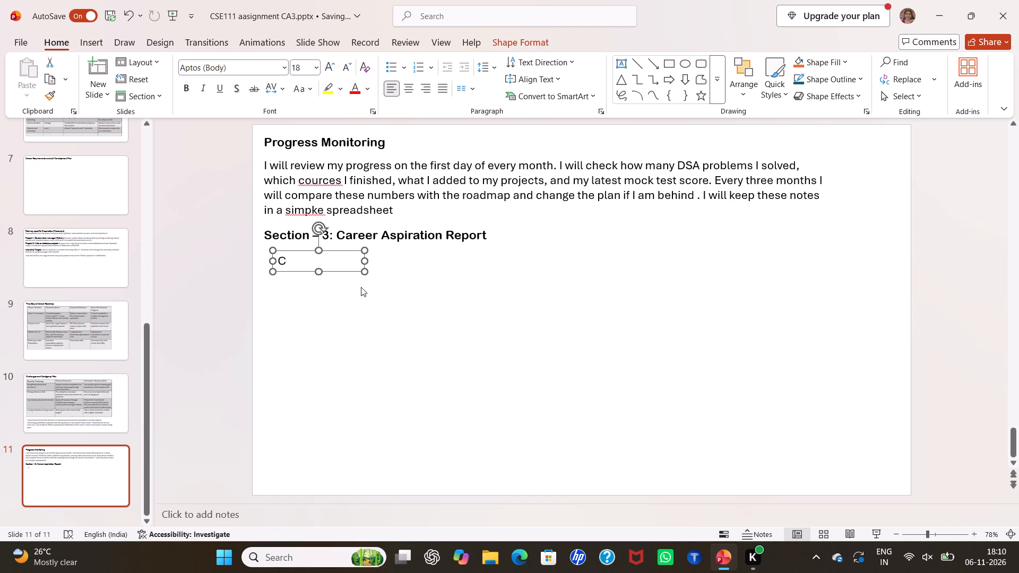
{"action": "type", "text": "onclusion"}
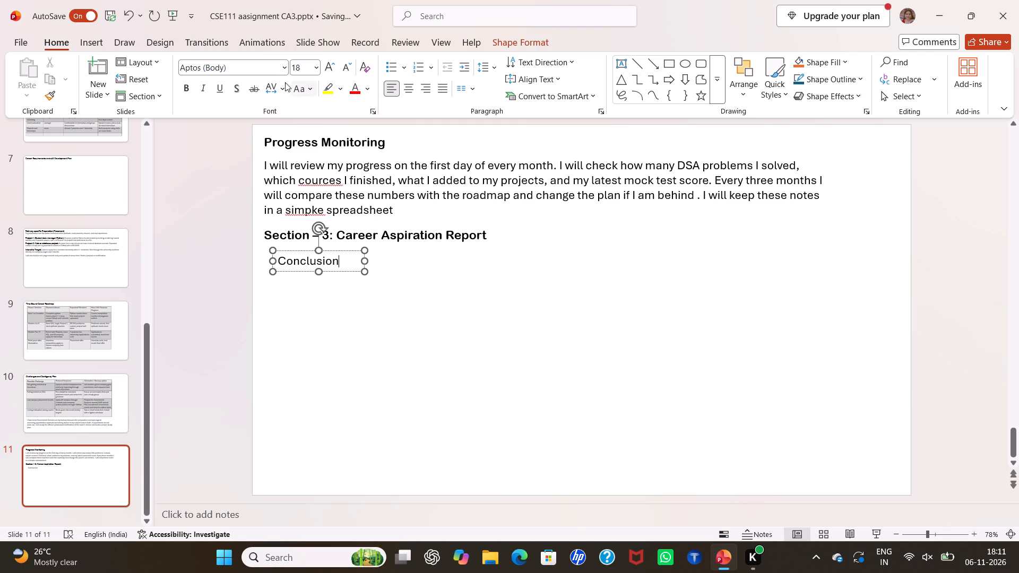
Set the font of the "Conclusion" text to Arial Rounded MT Bold.
{"action": "key", "text": "ctrl+a"}
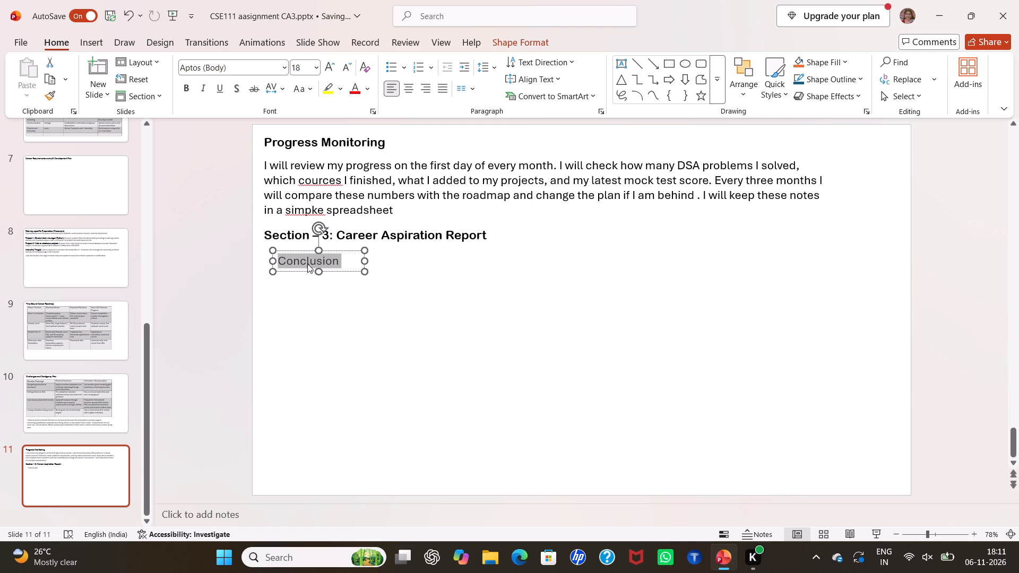
{"action": "left_click", "coordinate": [283, 71]}
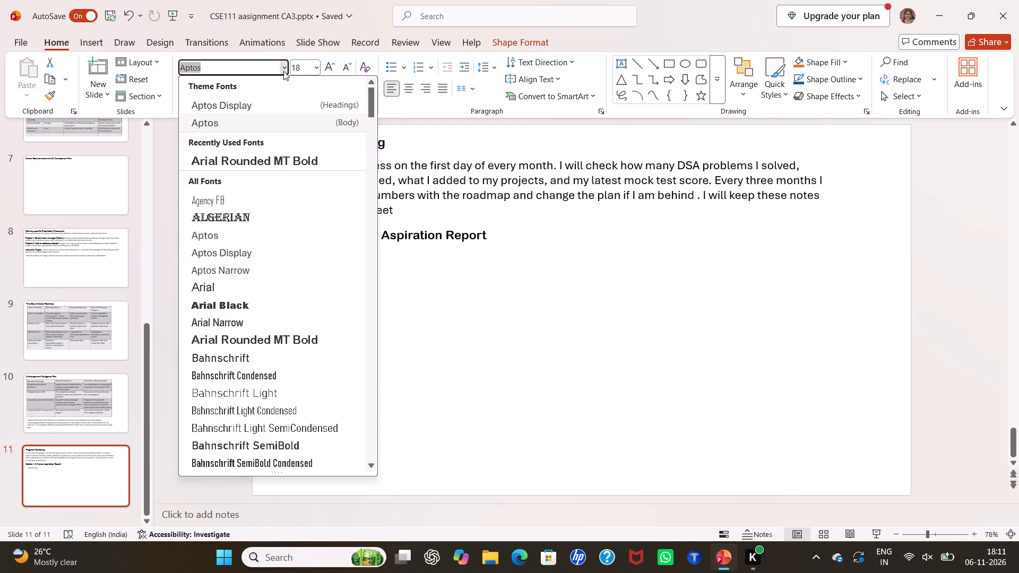
{"action": "left_click", "coordinate": [255, 161]}
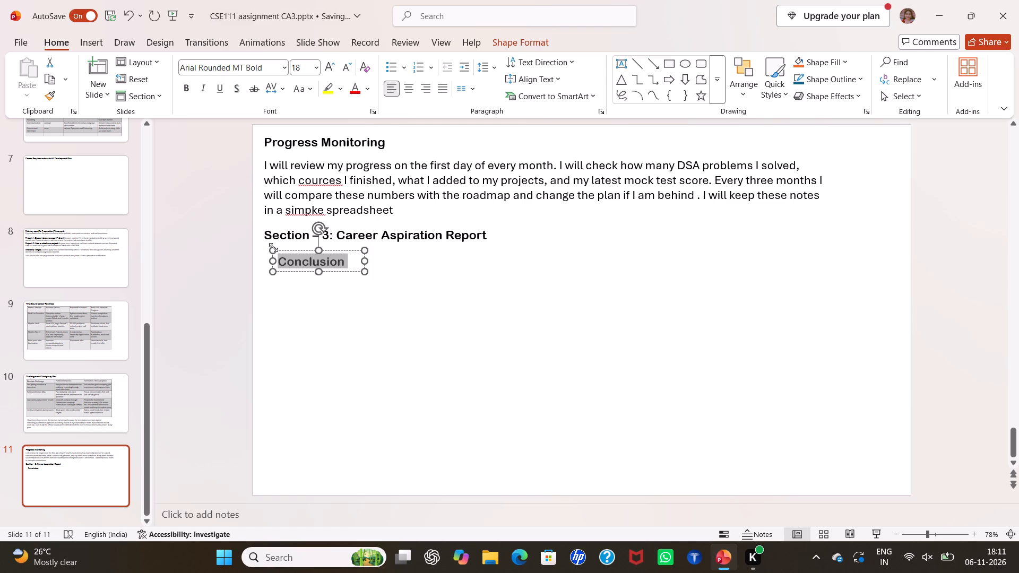
Extend the "Conclusion" box's top-left corner so the text sits just under the Section – 3 heading, aligned with its left edge.
{"action": "left_click_drag", "start_coordinate": [273, 247], "coordinate": [263, 246]}
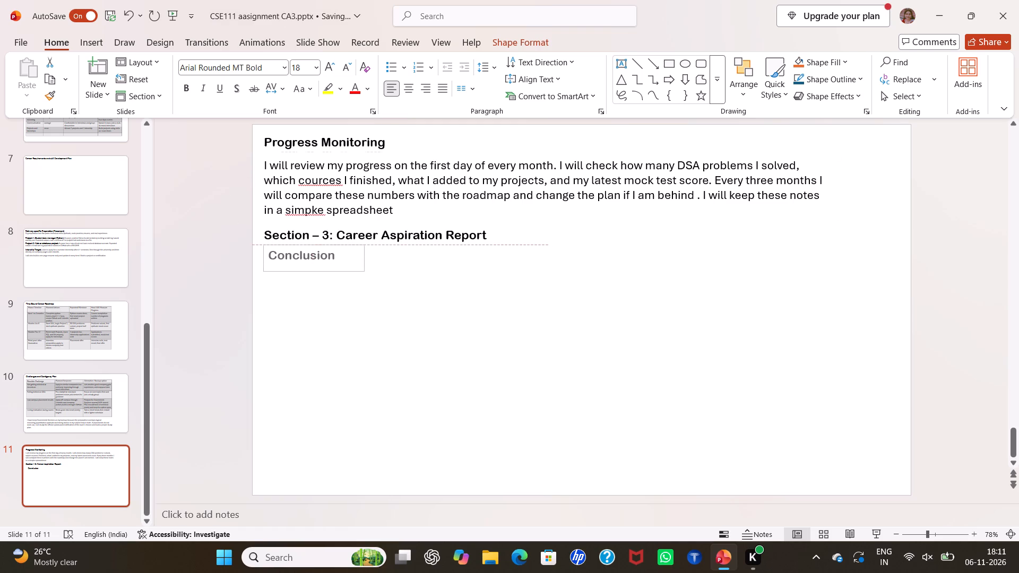
{"action": "left_click_drag", "start_coordinate": [263, 246], "coordinate": [261, 246]}
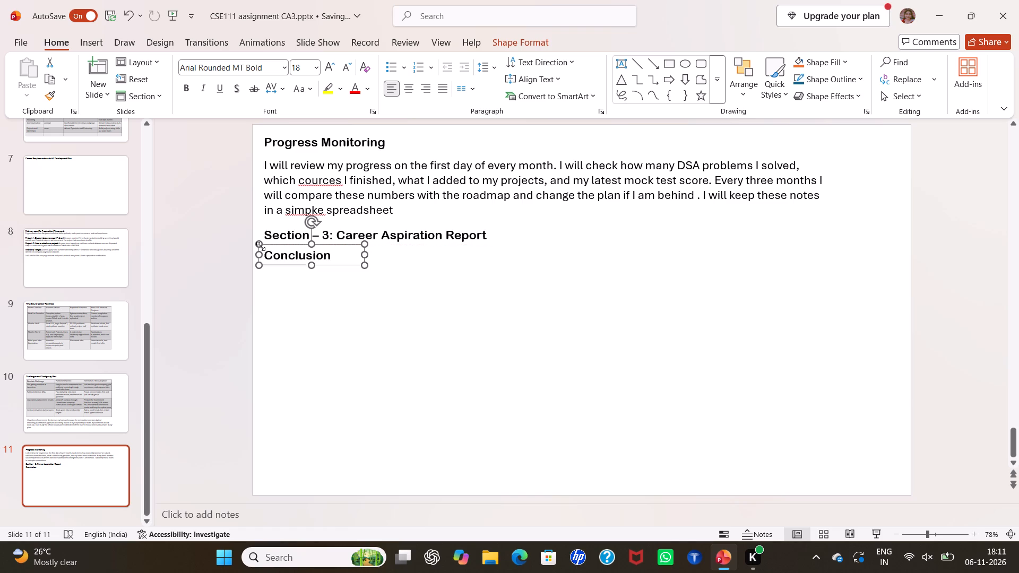
Add a text box under "Conclusion" and enter "My goal is to become a Software Developer at Accenture", correcting any slips.
{"action": "left_click", "coordinate": [282, 273]}
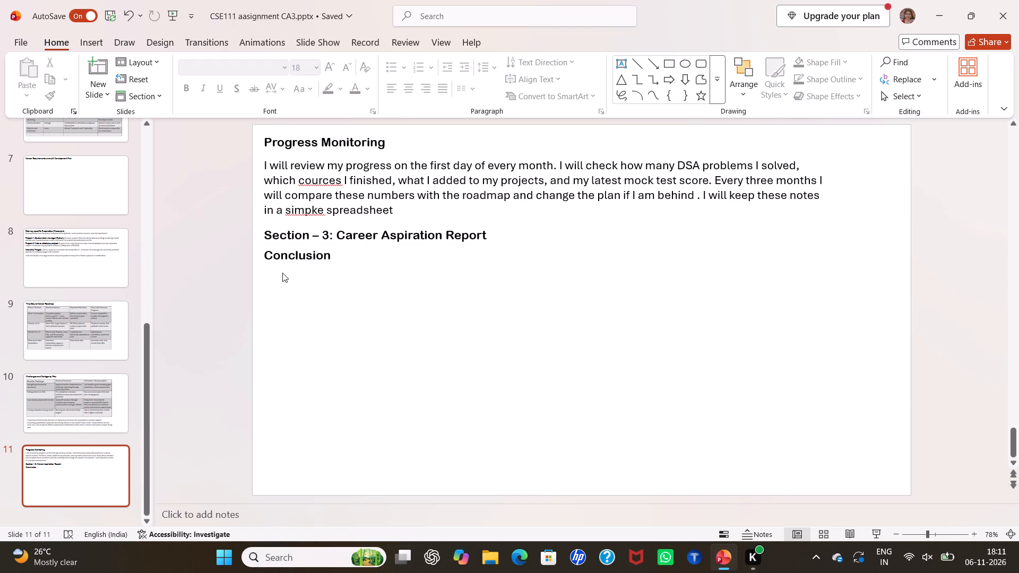
{"action": "double_click", "coordinate": [282, 273]}
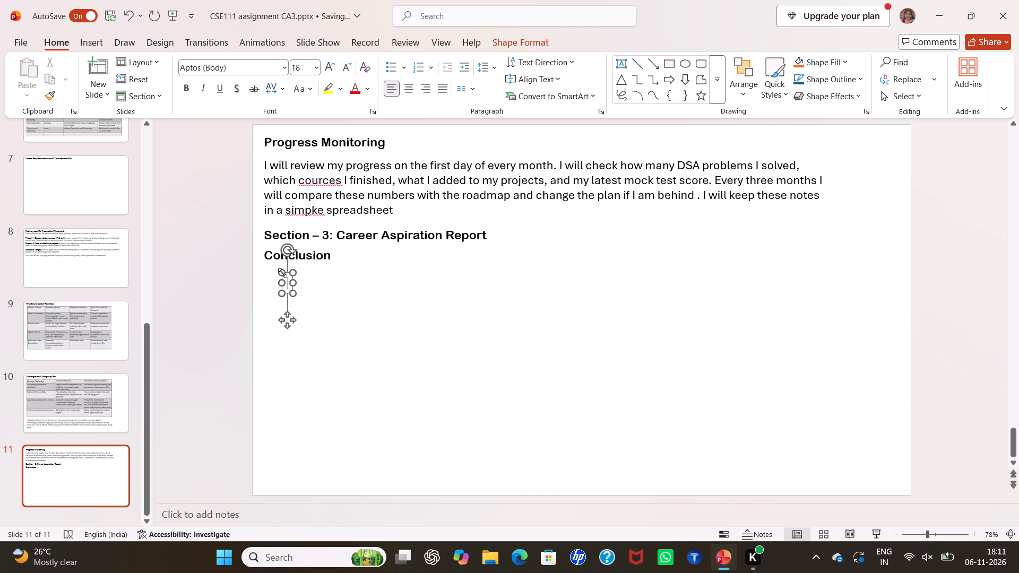
{"action": "type", "text": "My goal"}
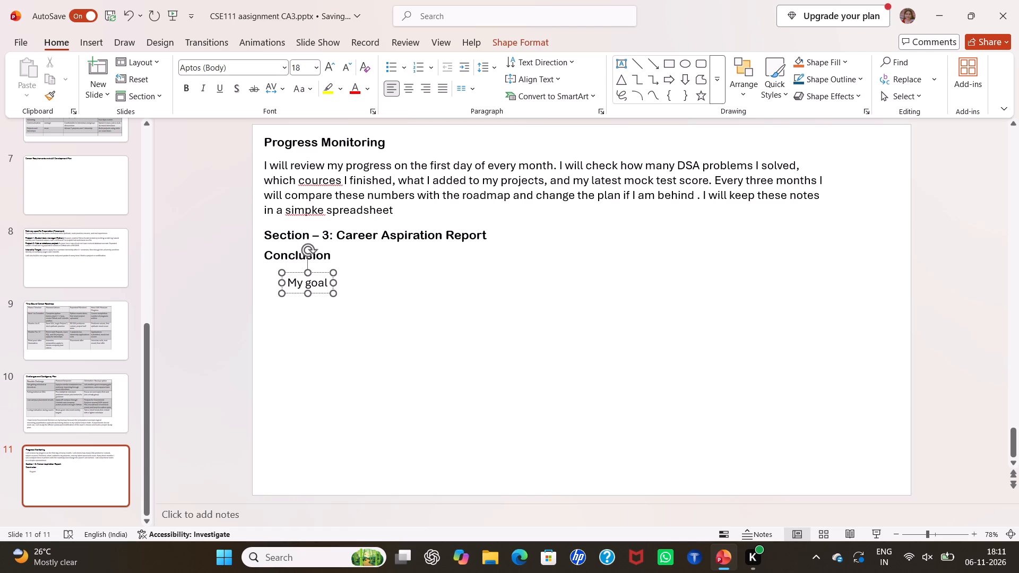
{"action": "key", "text": "space"}
{"action": "type", "text": "is to bec"}
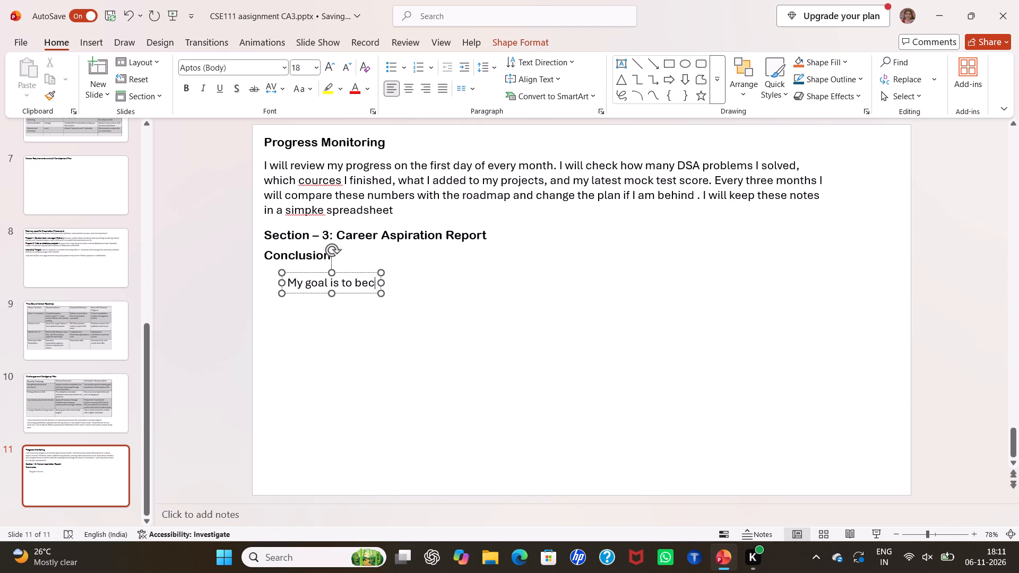
{"action": "type", "text": "ome a"}
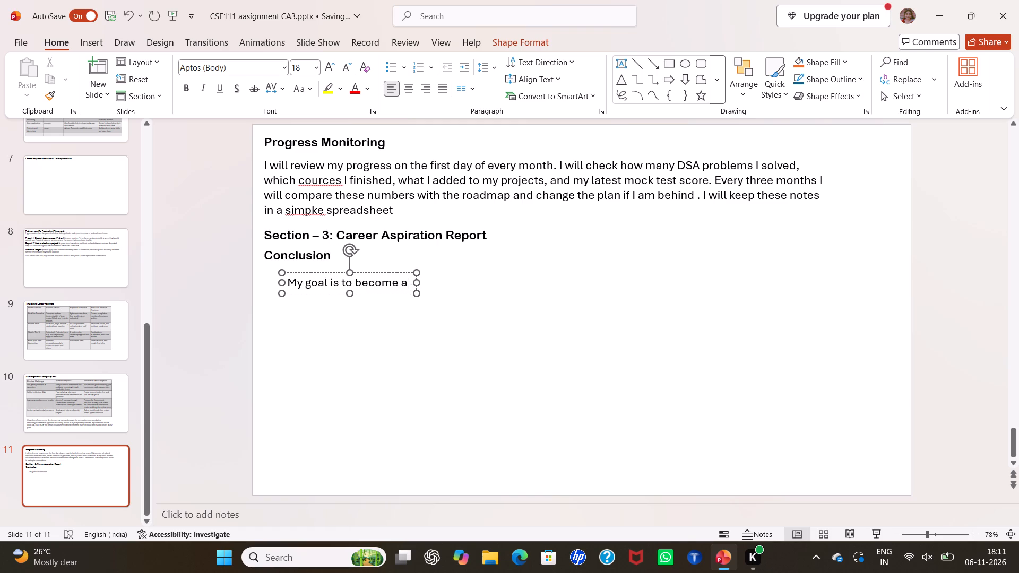
{"action": "key", "text": "space"}
{"action": "type", "text": "Softe"}
{"action": "key", "text": "BackSpace"}
{"action": "type", "text": "ware"}
{"action": "key", "text": "space"}
{"action": "type", "text": "Developer"}
{"action": "key", "text": "space"}
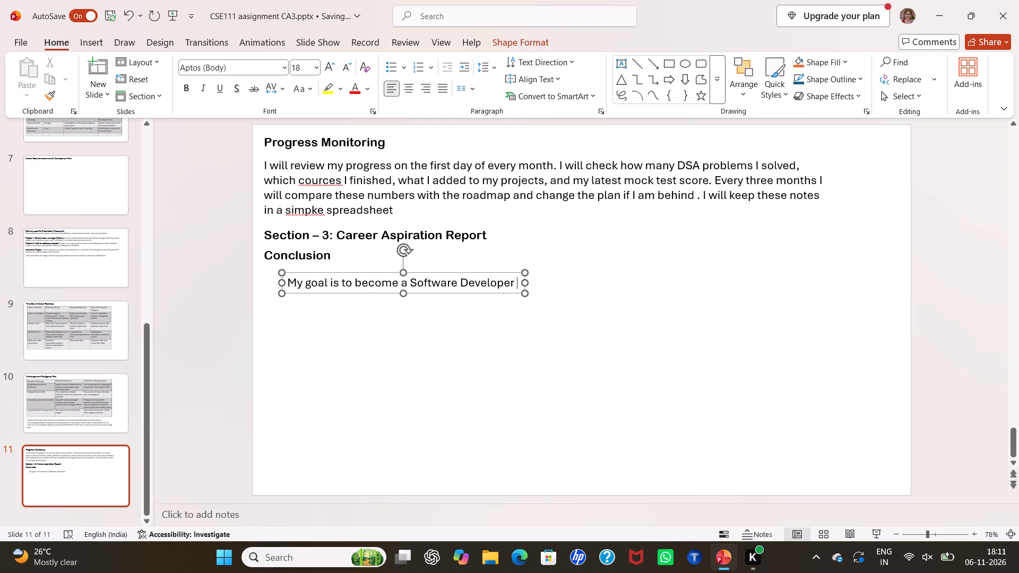
{"action": "type", "text": "ay"}
{"action": "key", "text": "BackSpace"}
{"action": "type", "text": "t"}
{"action": "key", "text": "space"}
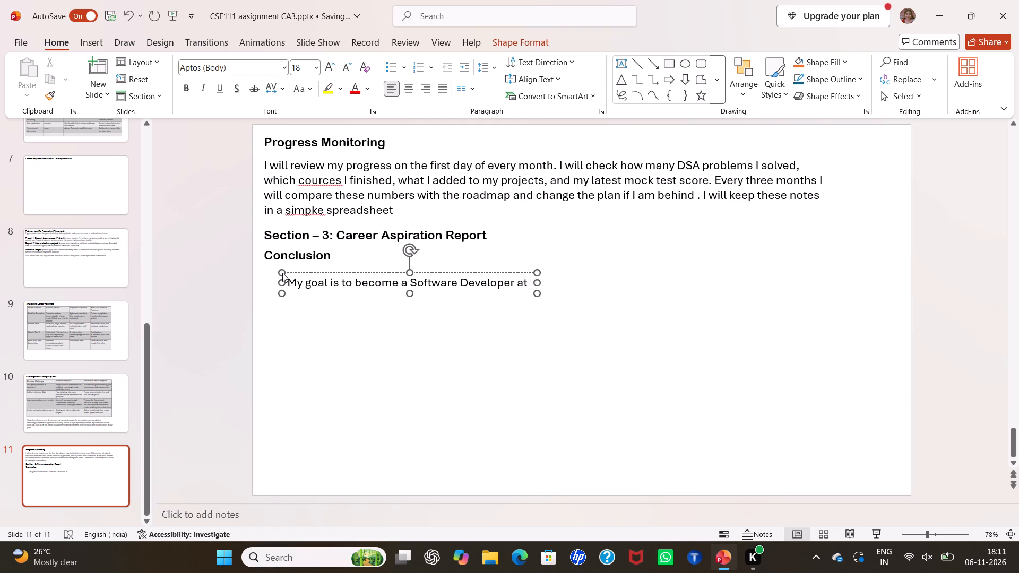
{"action": "key", "text": "shift+a"}
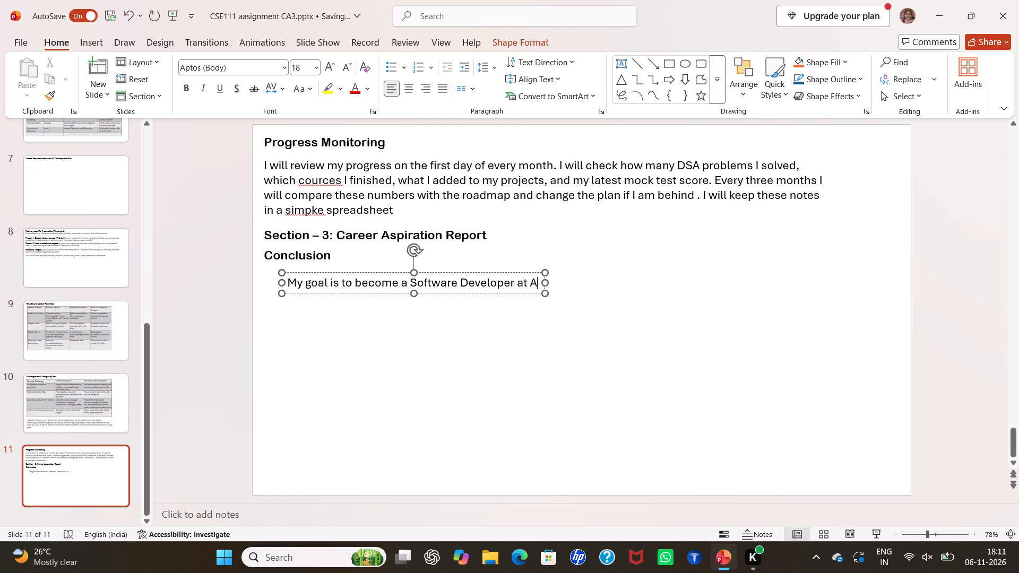
{"action": "type", "text": "ccenture"}
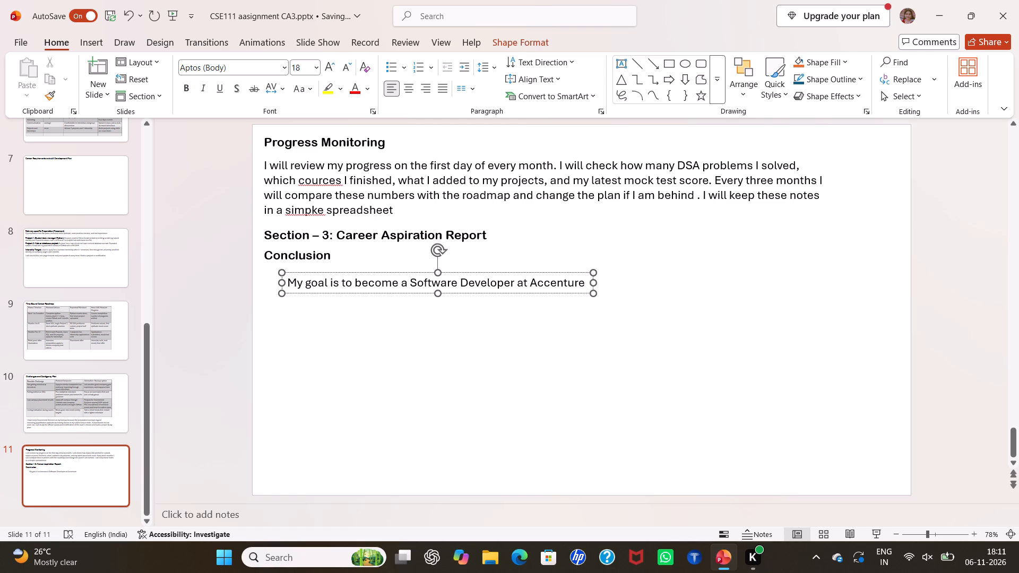
Continue the conclusion paragraph with ". My main gaps are DSA, projects and interview confidence".
{"action": "type", "text": ". my main"}
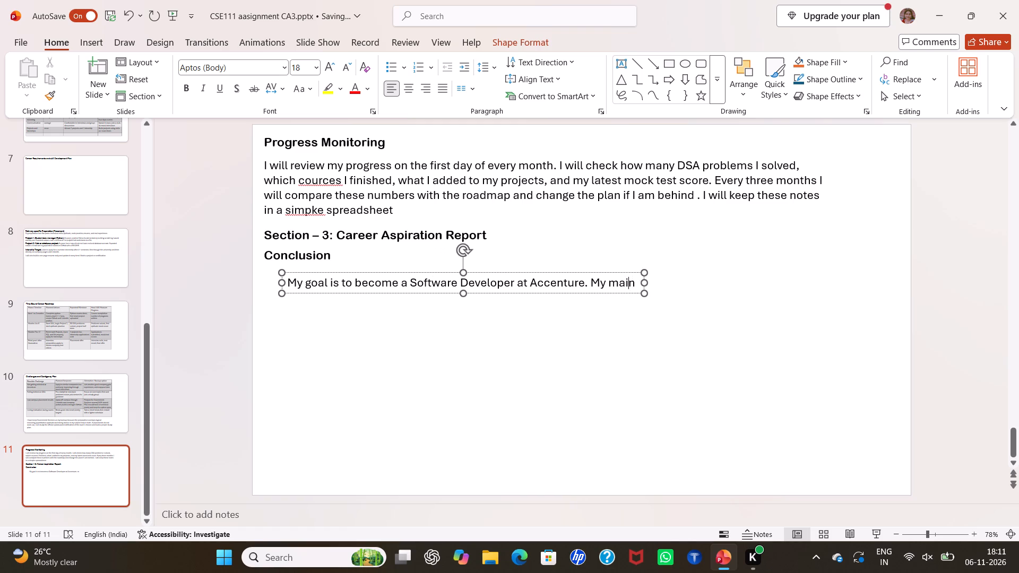
{"action": "key", "text": "space"}
{"action": "type", "text": "gaps are"}
{"action": "key", "text": "space"}
{"action": "type", "text": "DSA"}
{"action": "key", "text": "comma"}
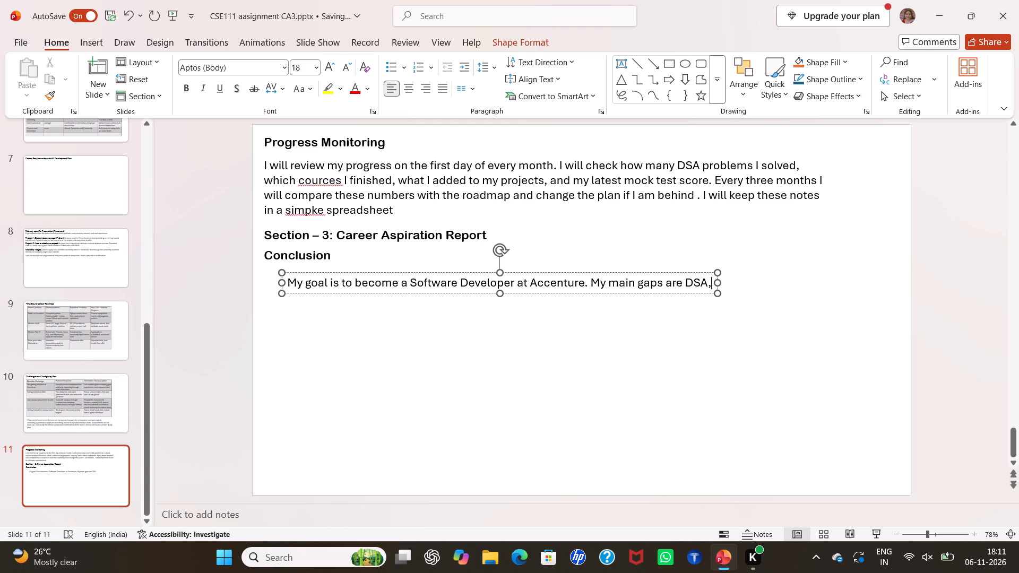
{"action": "key", "text": "space"}
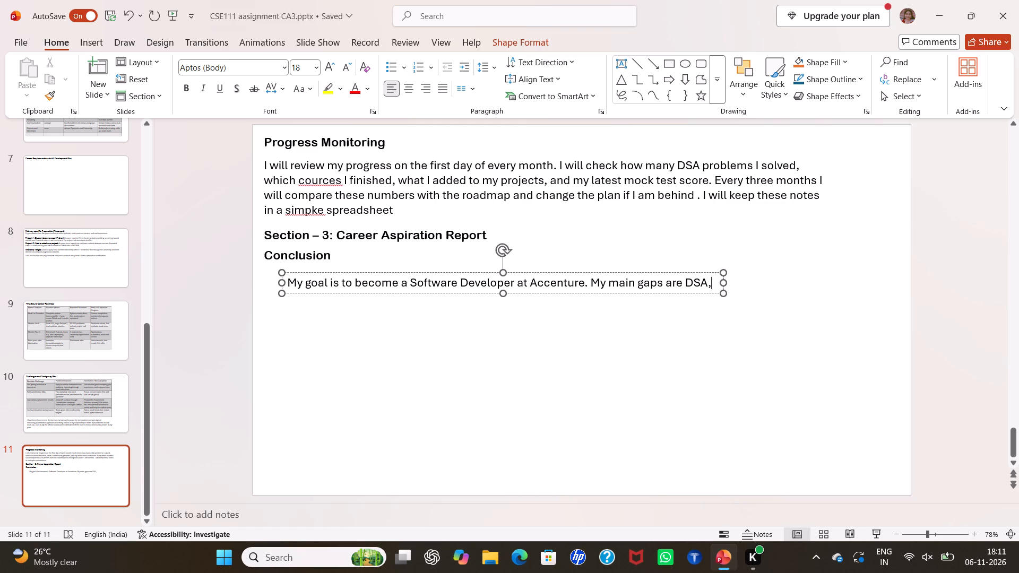
{"action": "type", "text": "projects"}
{"action": "key", "text": "space"}
{"action": "type", "text": "and intervie"}
{"action": "key", "text": "w"}
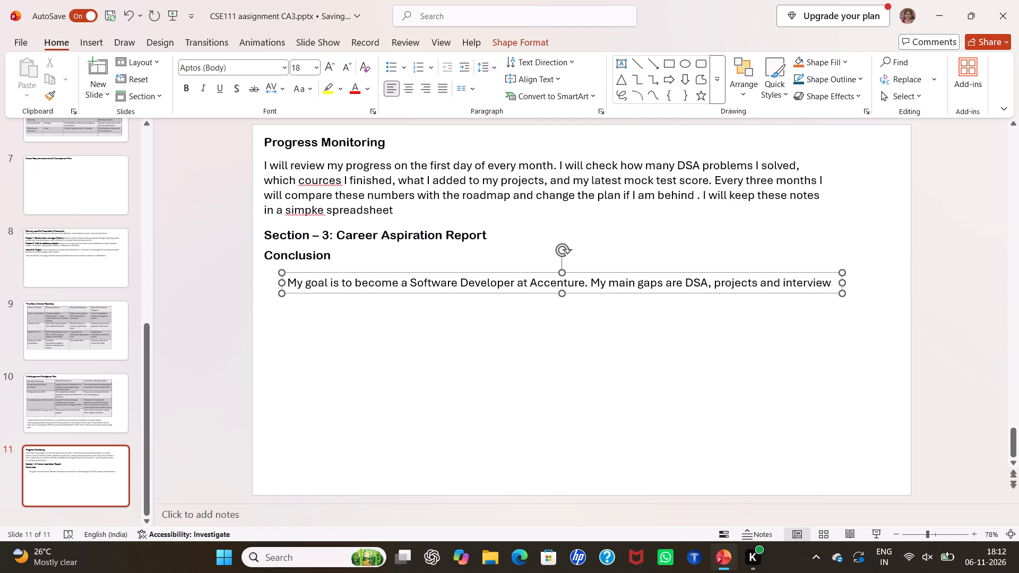
{"action": "key", "text": "space"}
{"action": "type", "text": "confidence"}
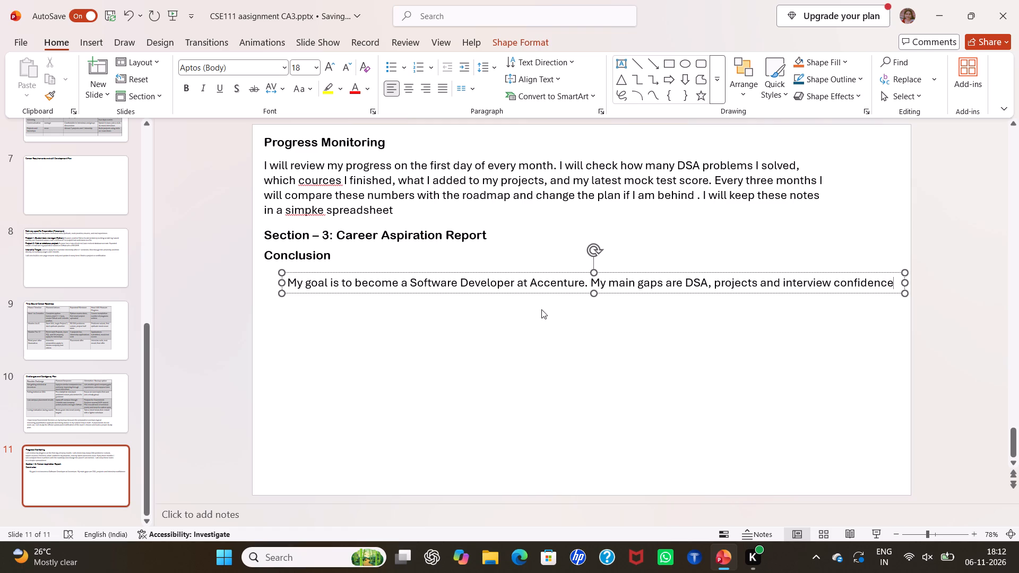
Narrow the conclusion paragraph's box so its text wraps in line with the right edge of the Progress Monitoring text.
{"action": "left_click_drag", "start_coordinate": [905, 291], "coordinate": [827, 362]}
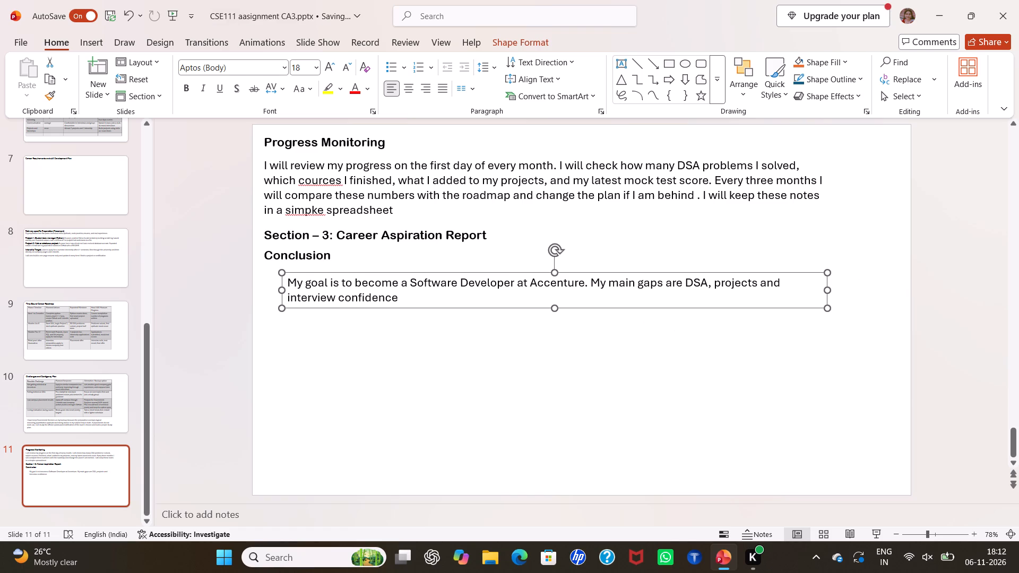
Continue the paragraph after "confidence" with ", and my plan addresses them one by one with dates and measurable targets".
{"action": "left_click", "coordinate": [400, 293]}
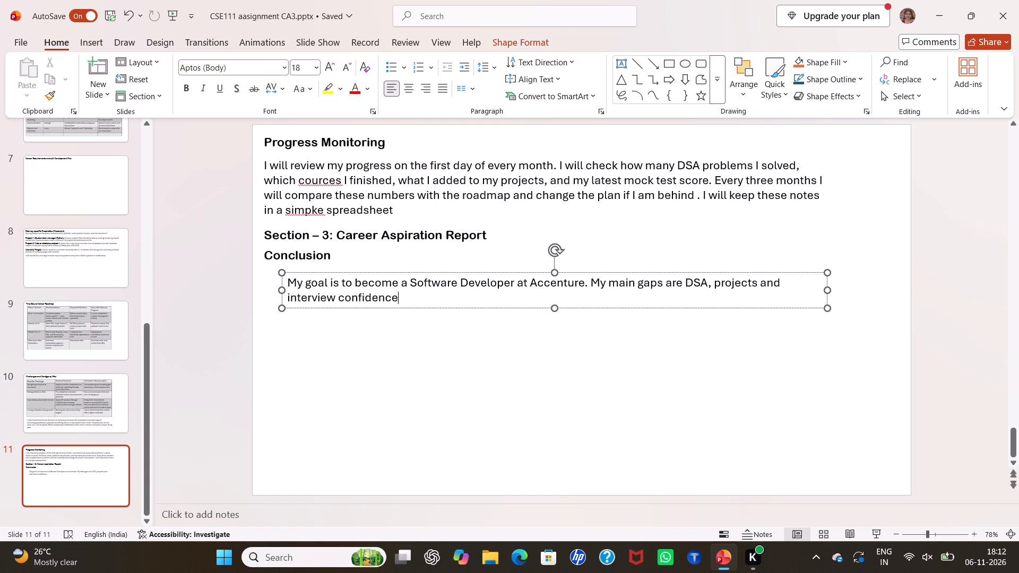
{"action": "key", "text": "comma"}
{"action": "key", "text": "space"}
{"action": "type", "text": "and my"}
{"action": "key", "text": "space"}
{"action": "type", "text": "plan add"}
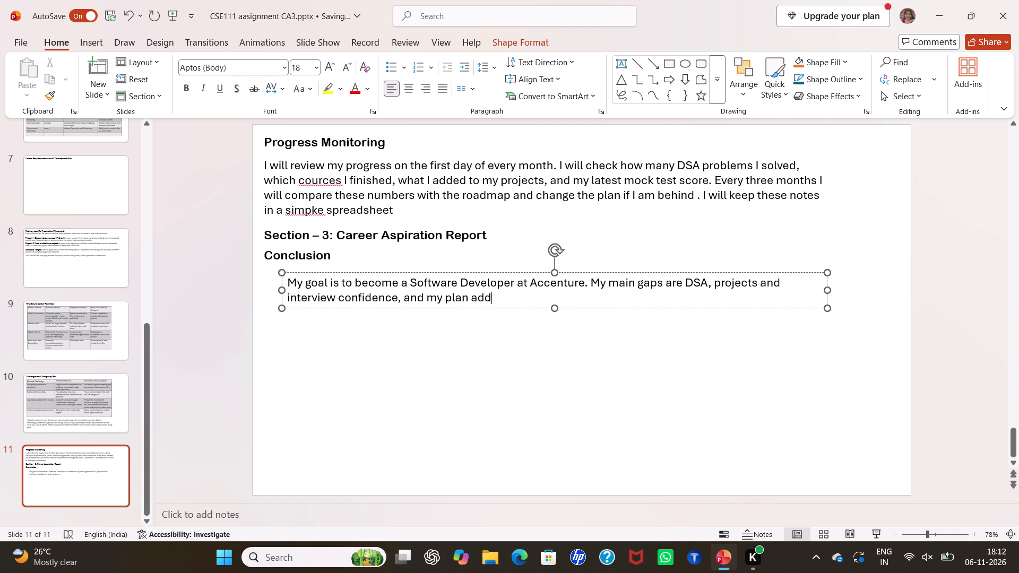
{"action": "type", "text": "resses th"}
{"action": "type", "text": "em"}
{"action": "key", "text": "space"}
{"action": "type", "text": "one by"}
{"action": "key", "text": "space"}
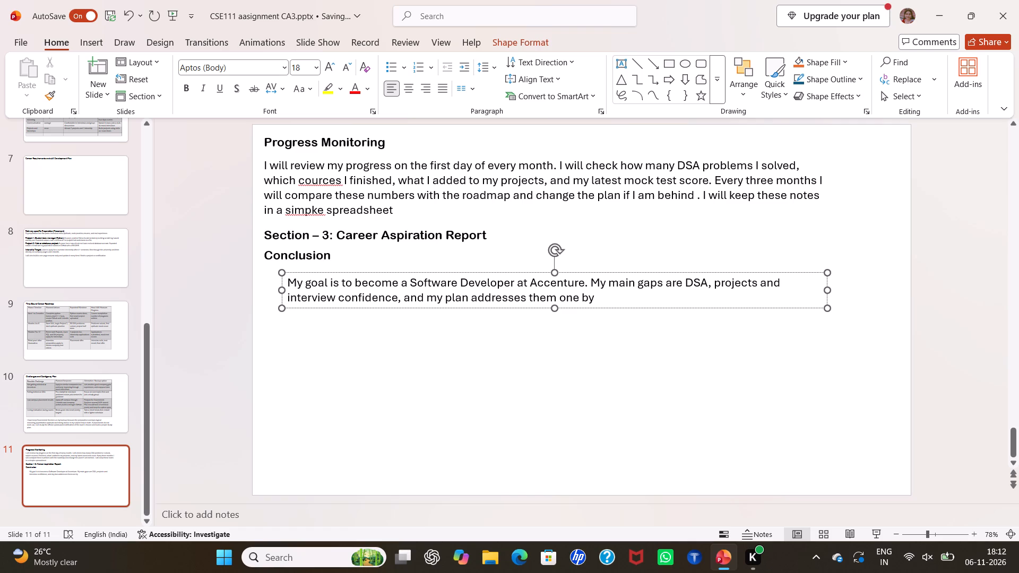
{"action": "type", "text": "one with"}
{"action": "key", "text": "space"}
{"action": "type", "text": "dates"}
{"action": "key", "text": "space"}
{"action": "type", "text": "and"}
{"action": "key", "text": "space"}
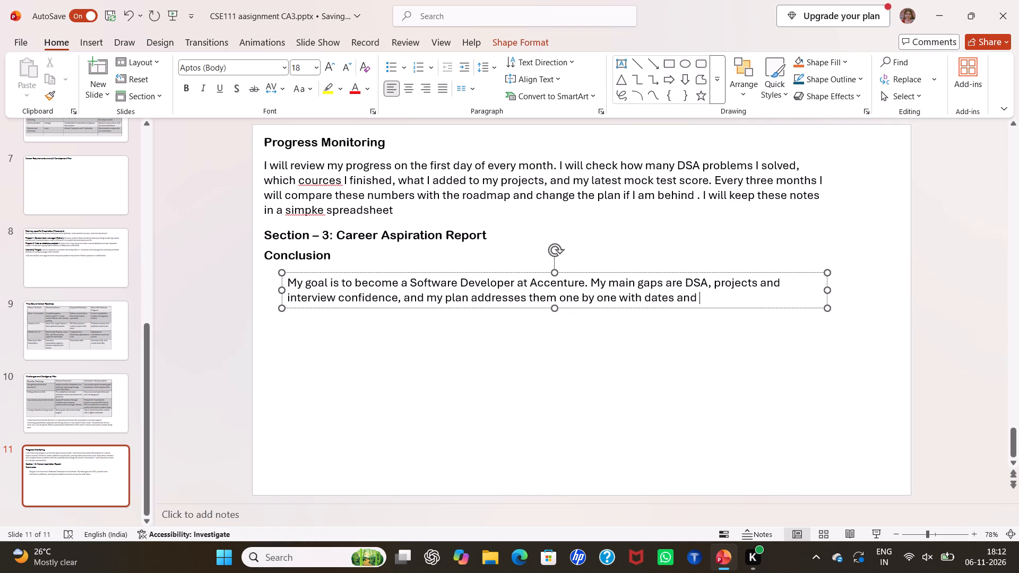
{"action": "type", "text": "me"}
{"action": "type", "text": "as"}
{"action": "type", "text": "urable"}
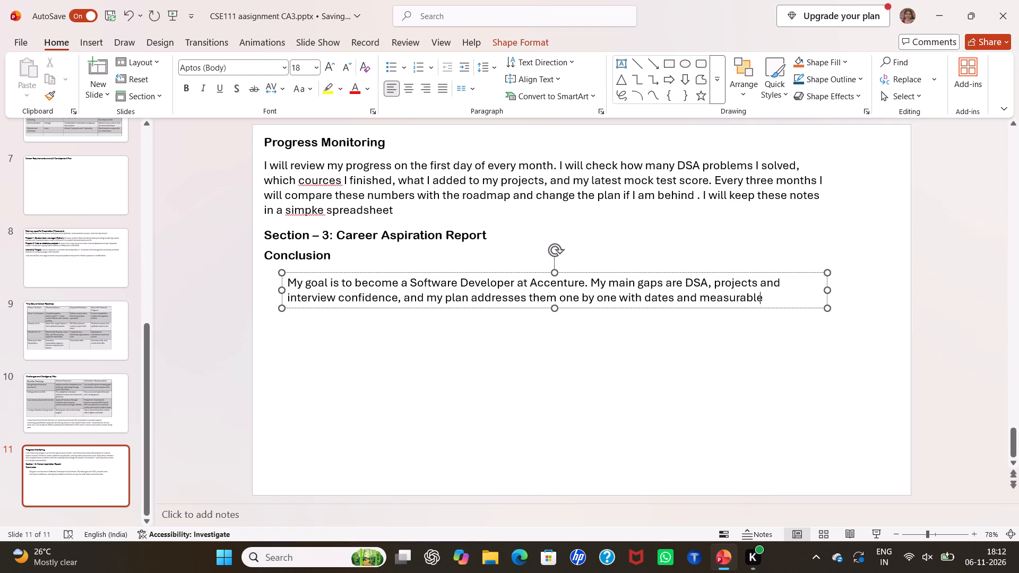
{"action": "key", "text": "space"}
{"action": "type", "text": "targets"}
Continue the conclusion paragraph after "measurable targets" with ". In the next few months I will finish my Python and programming basics".
{"action": "type", "text": ". in the"}
{"action": "key", "text": "space"}
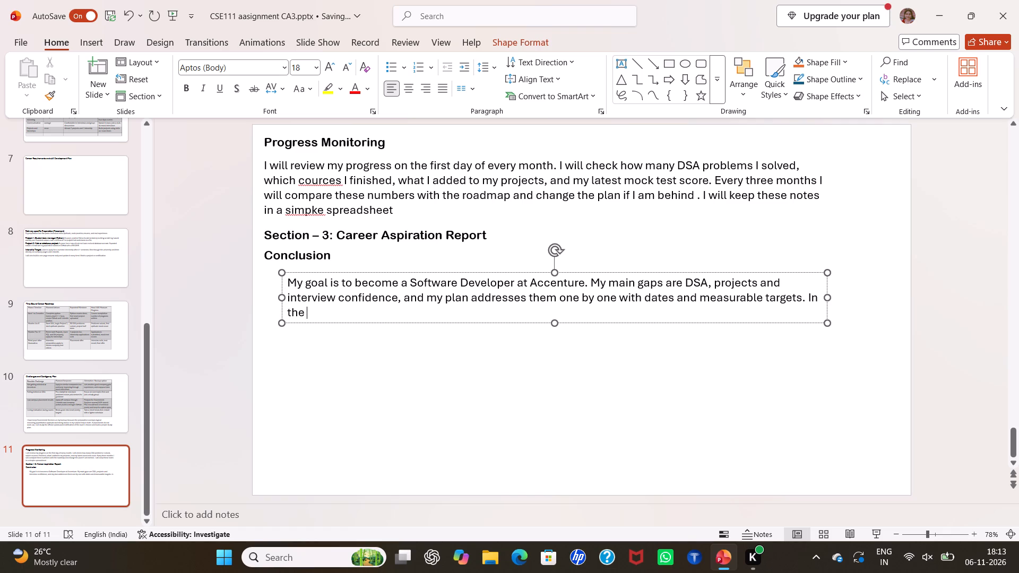
{"action": "type", "text": "next"}
{"action": "key", "text": "space"}
{"action": "type", "text": "few months"}
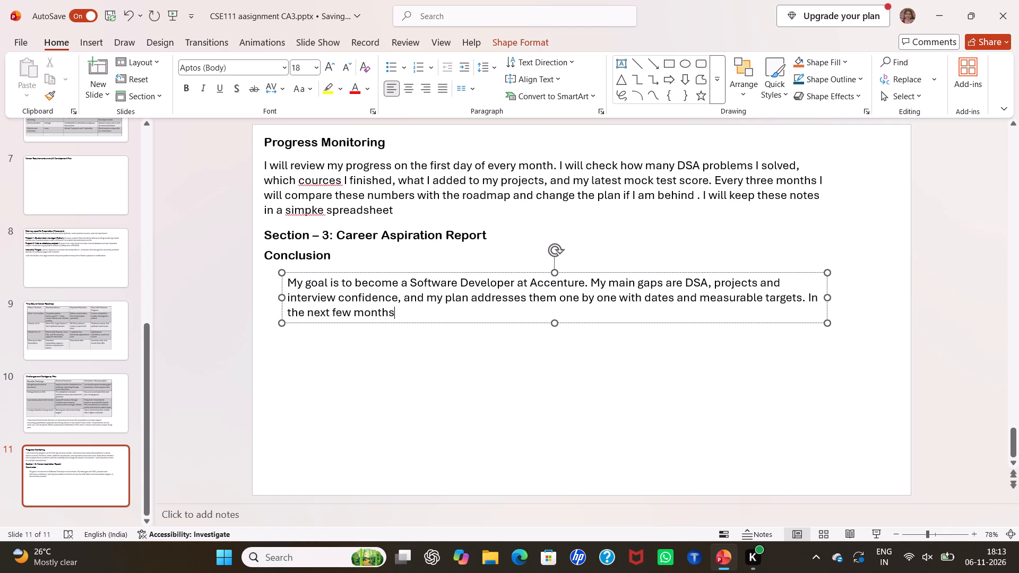
{"action": "key", "text": "space"}
{"action": "type", "text": "i will"}
{"action": "key", "text": "space"}
{"action": "type", "text": "finish my"}
{"action": "key", "text": "space"}
{"action": "type", "text": "Python and programming basics"}
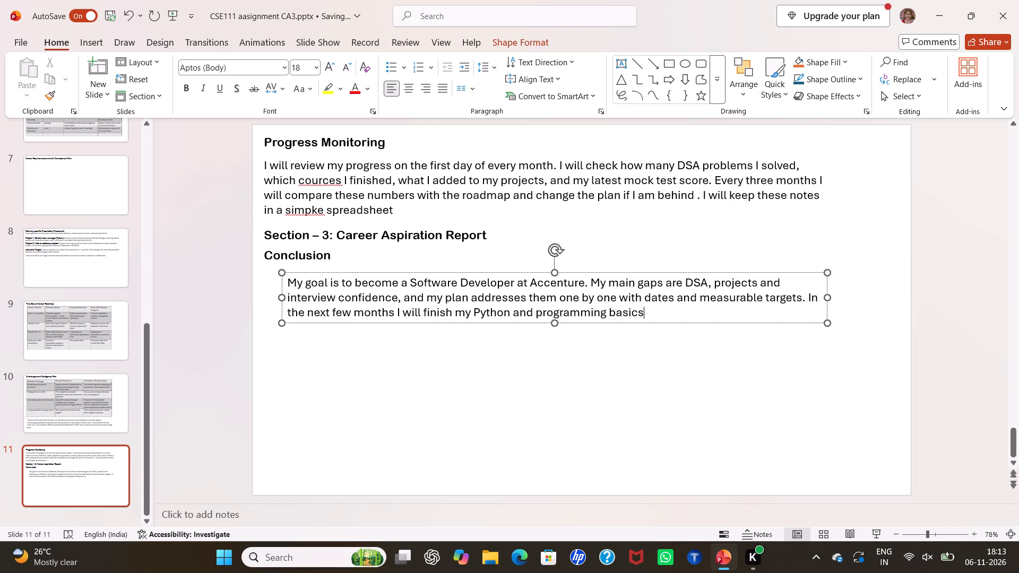
Extend the conclusion sentence after "programming basics" with ", set up my Github and Linkdin".
{"action": "type", "text": ", set"}
{"action": "key", "text": "space"}
{"action": "type", "text": "up"}
{"action": "key", "text": "space"}
{"action": "type", "text": "my"}
{"action": "key", "text": "space"}
{"action": "type", "text": "Git"}
{"action": "type", "text": "hub and"}
{"action": "key", "text": "space"}
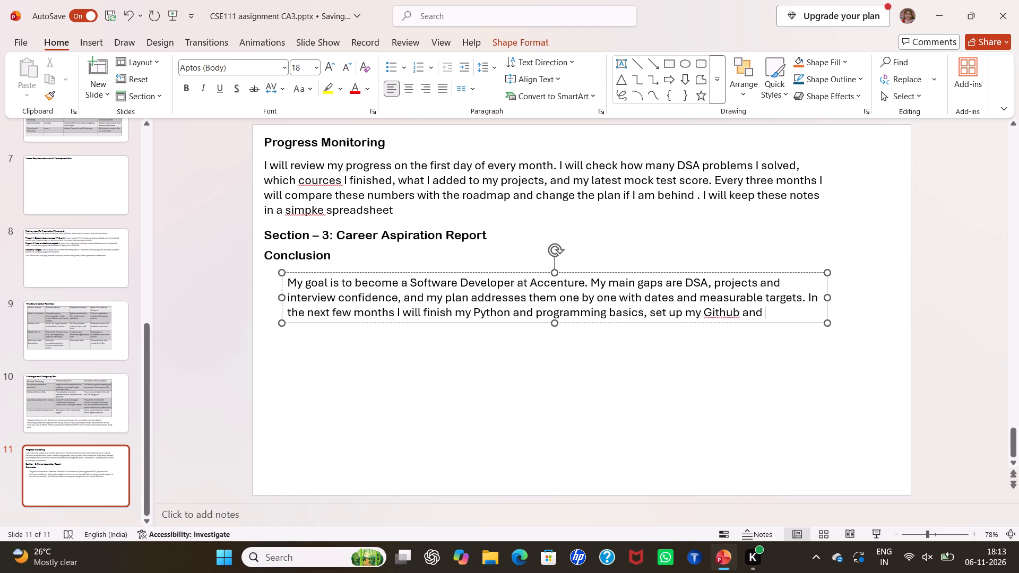
{"action": "type", "text": "Link"}
{"action": "type", "text": "din"}
{"action": "key", "text": "space"}
Complete the sentence about the next few months with ", and start regular DSA practice".
{"action": "type", "text": ", and"}
{"action": "key", "text": "space"}
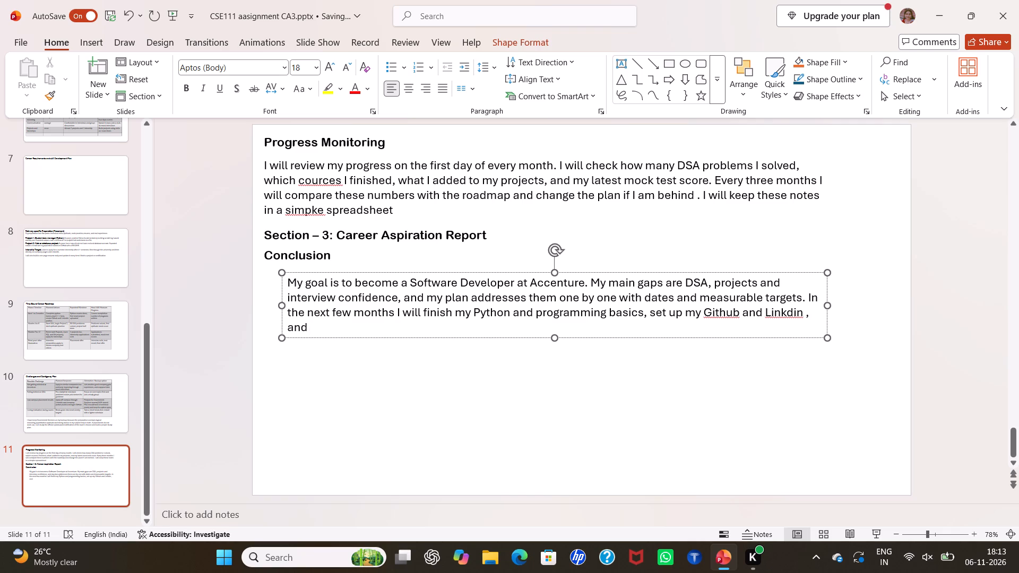
{"action": "type", "text": "start"}
{"action": "key", "text": "space"}
{"action": "type", "text": "regular"}
{"action": "key", "text": "space"}
{"action": "type", "text": "DSA"}
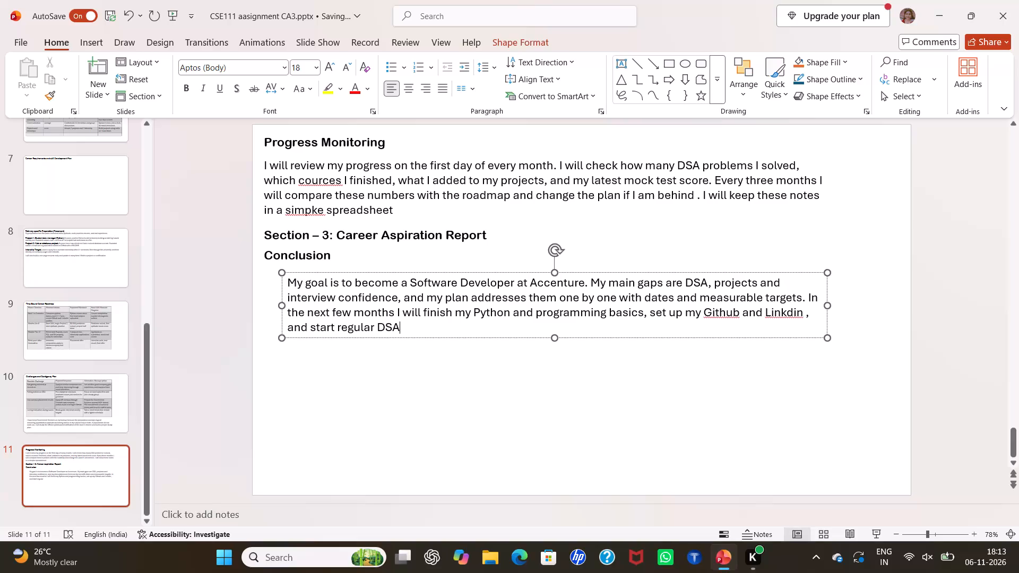
{"action": "key", "text": "space"}
{"action": "type", "text": "practice"}
Begin another sentence in the conclusion paragraph with ". I will know I am on track when", correcting any slips.
{"action": "type", "text": ". i will"}
{"action": "key", "text": "space"}
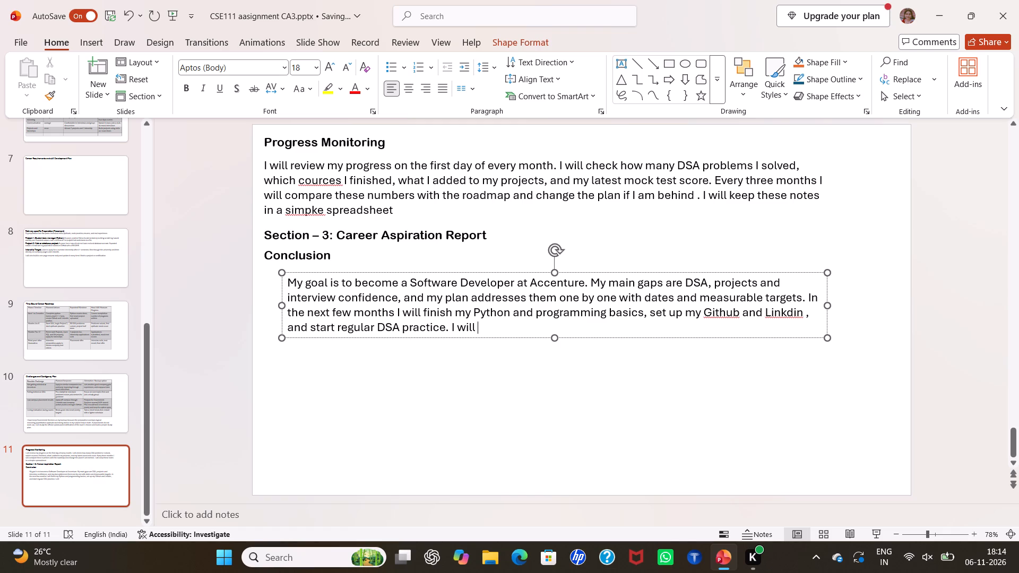
{"action": "type", "text": "know"}
{"action": "key", "text": "space"}
{"action": "key", "text": "t"}
{"action": "key", "text": "BackSpace"}
{"action": "type", "text": "i am"}
{"action": "key", "text": "space"}
{"action": "type", "text": "on"}
{"action": "key", "text": "space"}
{"action": "type", "text": "track whr"}
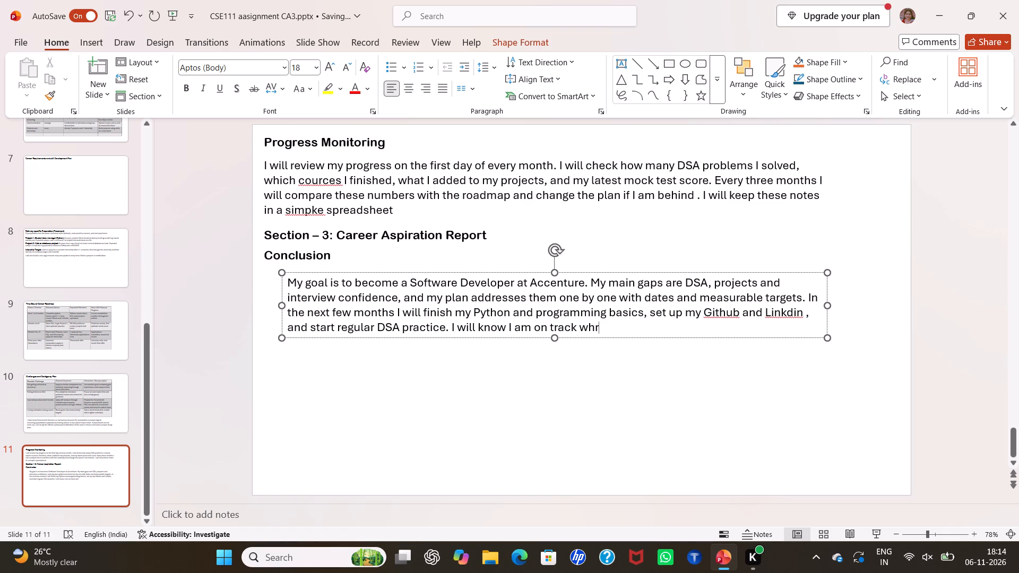
{"action": "key", "text": "BackSpace"}
{"action": "type", "text": "en"}
{"action": "key", "text": "space"}
Continue the on-track sentence with "I have solved a steady number of problems each month", correcting the wording after "each".
{"action": "type", "text": "i have"}
{"action": "key", "text": "space"}
{"action": "type", "text": "solved a st"}
{"action": "type", "text": "eady"}
{"action": "key", "text": "space"}
{"action": "type", "text": "number of"}
{"action": "key", "text": "space"}
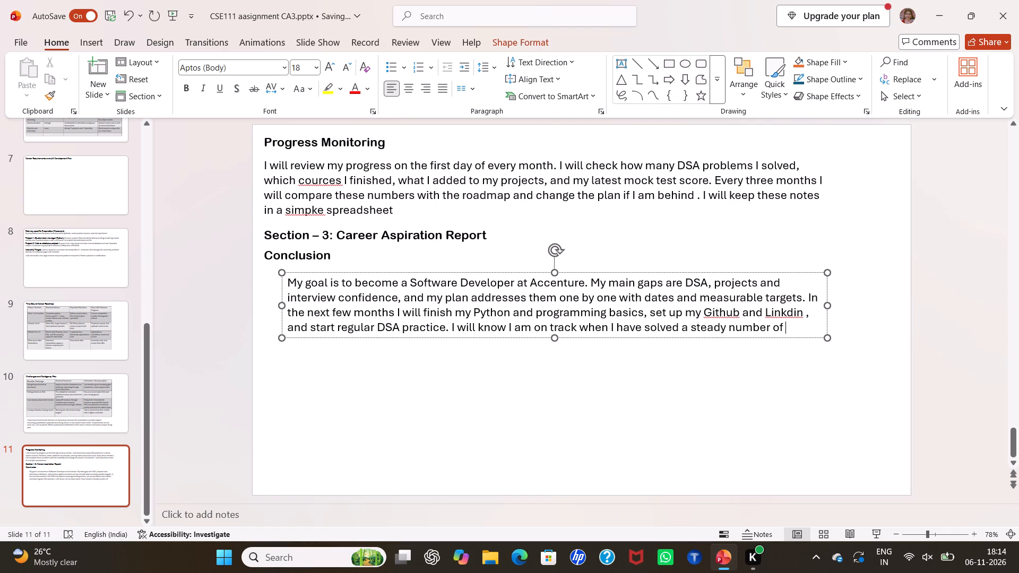
{"action": "type", "text": "problems each other"}
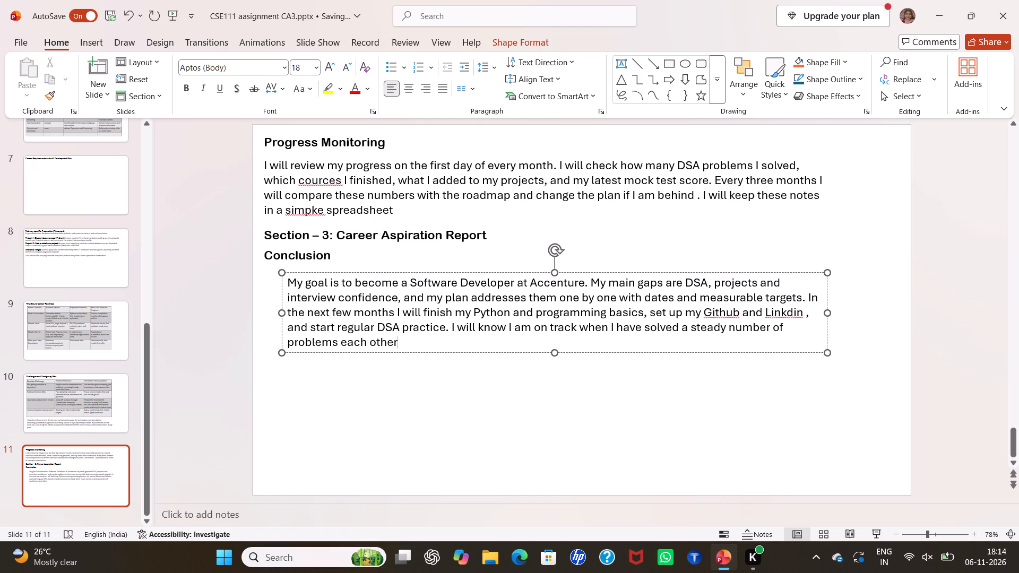
{"action": "key", "text": "BackSpace"}
{"action": "key", "text": "BackSpace"}
{"action": "key", "text": "BackSpace"}
{"action": "key", "text": "BackSpace"}
{"action": "key", "text": "BackSpace"}
{"action": "key", "text": "comma"}
{"action": "key", "text": "BackSpace"}
{"action": "type", "text": "month"}
Complete the on-track sentence in the conclusion paragraph with ", uploaded my projects, and applied for an internship".
{"action": "type", "text": ", uploaded"}
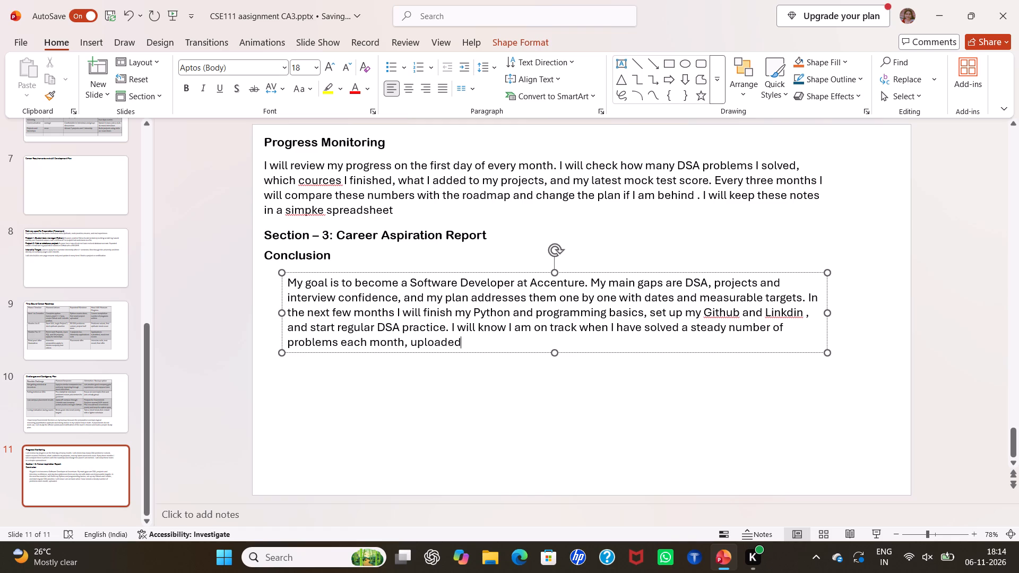
{"action": "key", "text": "space"}
{"action": "type", "text": "my projects,"}
{"action": "key", "text": "space"}
{"action": "type", "text": "and applied for"}
{"action": "key", "text": "space"}
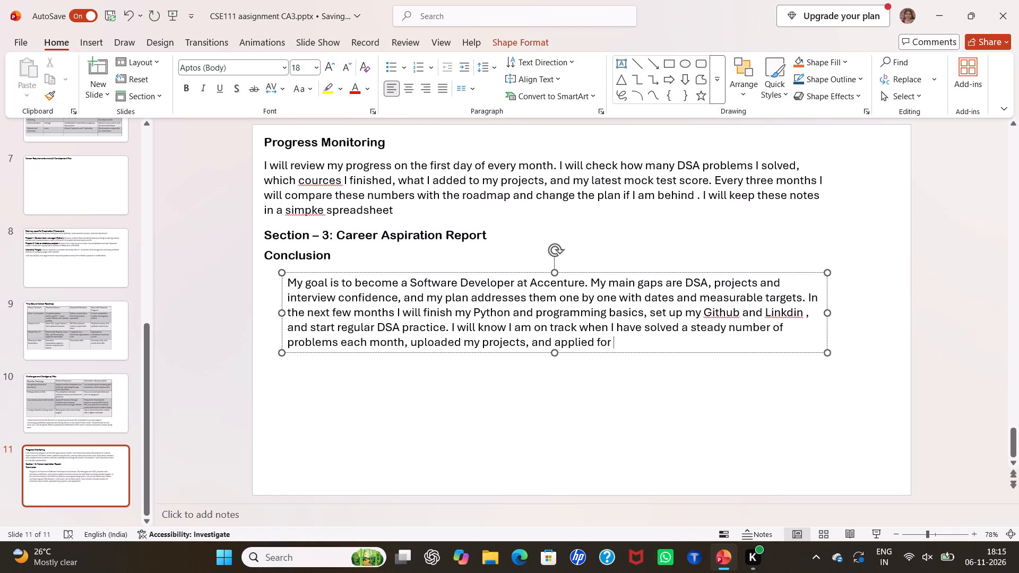
{"action": "type", "text": "an intenship"}
Begin another sentence in the conclusion paragraph with ". If things do not go exactly as", fixing the slip in "not".
{"action": "type", "text": ". if"}
{"action": "key", "text": "space"}
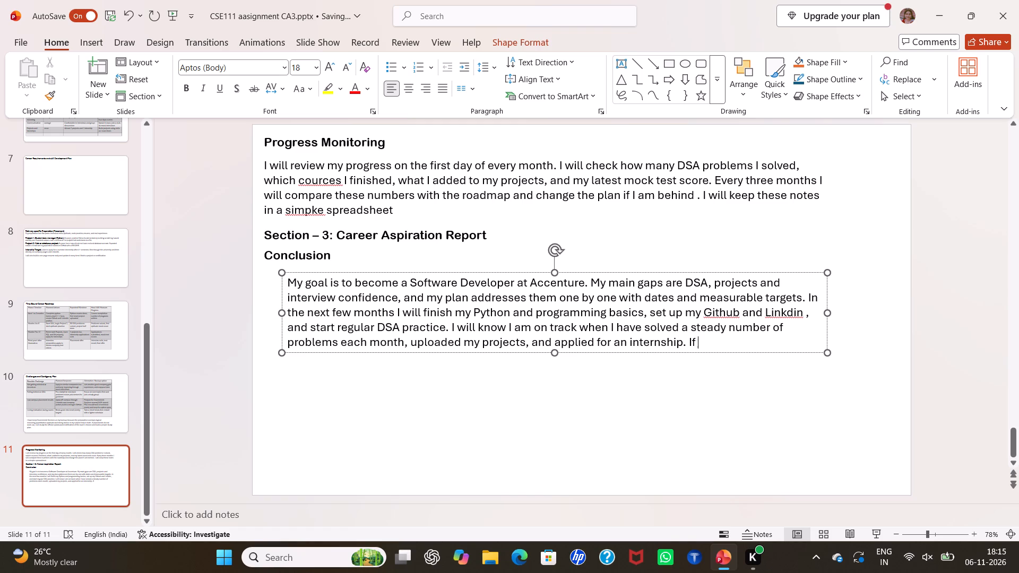
{"action": "type", "text": "things"}
{"action": "key", "text": "space"}
{"action": "type", "text": "do nor"}
{"action": "key", "text": "BackSpace"}
{"action": "type", "text": "t go"}
{"action": "key", "text": "space"}
{"action": "type", "text": "rxactly"}
{"action": "key", "text": "space"}
{"action": "type", "text": "as"}
{"action": "key", "text": "space"}
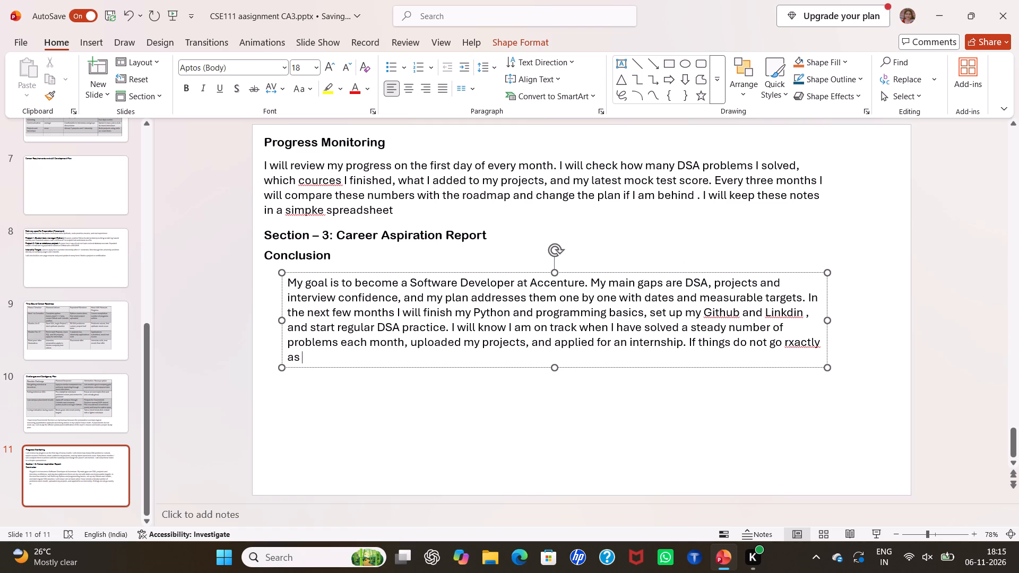
Correct the misspelled "rxactly" in the conclusion paragraph's last sentence to "exactly".
{"action": "left_click", "coordinate": [789, 343]}
{"action": "key", "text": "backslash"}
{"action": "key", "text": "BackSpace"}
{"action": "key", "text": "BackSpace"}
{"action": "key", "text": "e"}
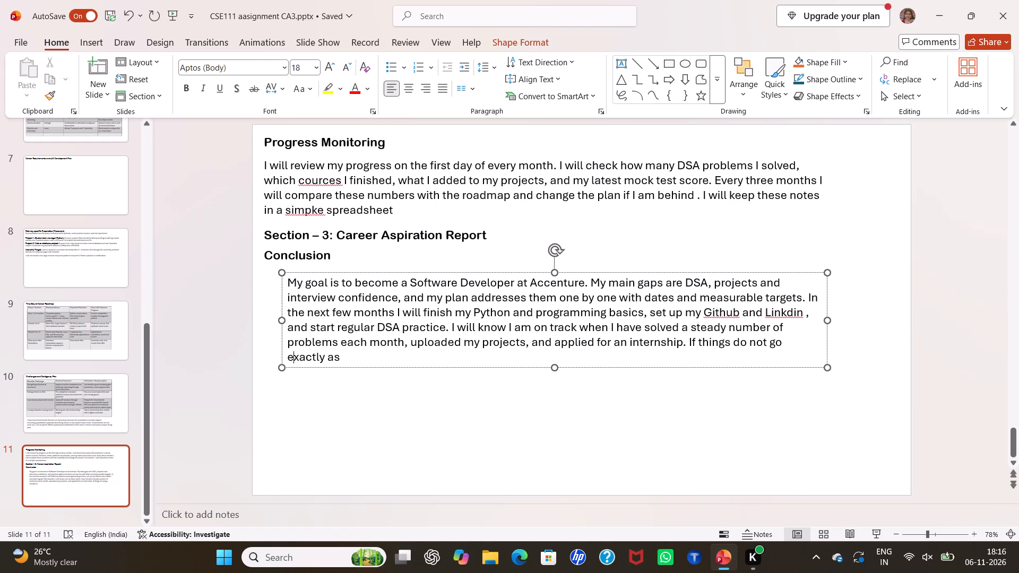
Continue the last conclusion sentence after "exactly as" with "planned,".
{"action": "left_click", "coordinate": [360, 358]}
{"action": "type", "text": "planned"}
{"action": "key", "text": "space"}
{"action": "key", "text": "BackSpace"}
{"action": "key", "text": "comma"}
Finish the conclusion paragraph's last sentence with "Government services remains a relastic backup.".
{"action": "key", "text": "space"}
{"action": "type", "text": "Government"}
{"action": "key", "text": "space"}
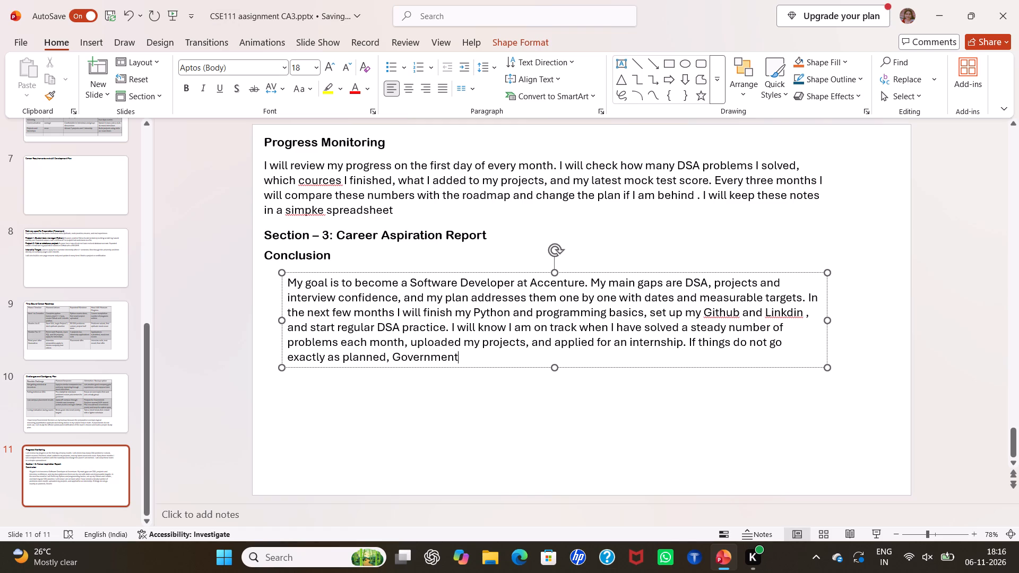
{"action": "type", "text": "services"}
{"action": "key", "text": "space"}
{"action": "type", "text": "remains"}
{"action": "key", "text": "space"}
{"action": "type", "text": "a re"}
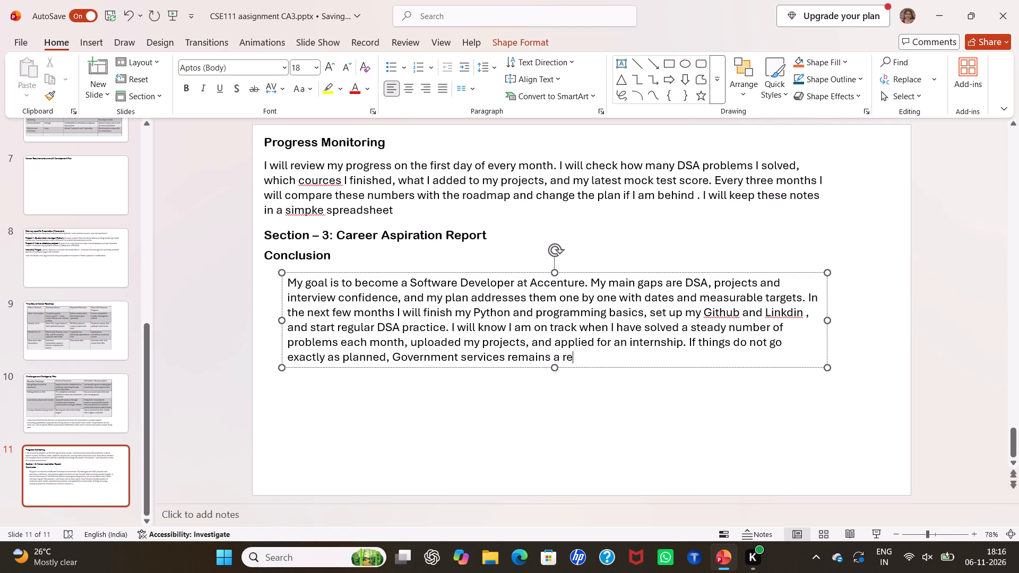
{"action": "type", "text": "lastic"}
{"action": "key", "text": "space"}
{"action": "type", "text": "backup."}
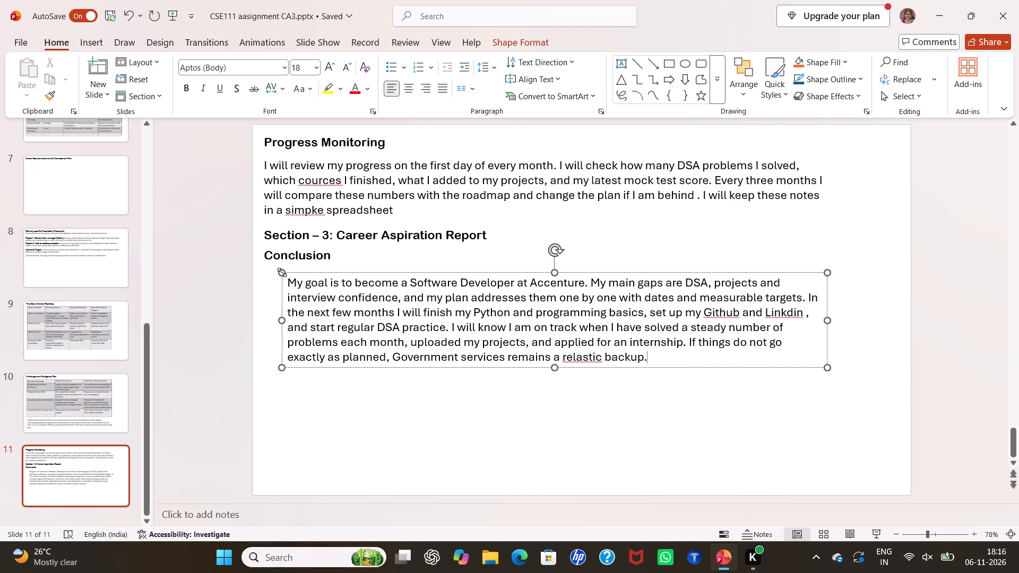
Widen the conclusion text box so its left edge lines up with the Conclusion heading, and save the presentation.
{"action": "left_click_drag", "start_coordinate": [282, 272], "coordinate": [263, 275]}
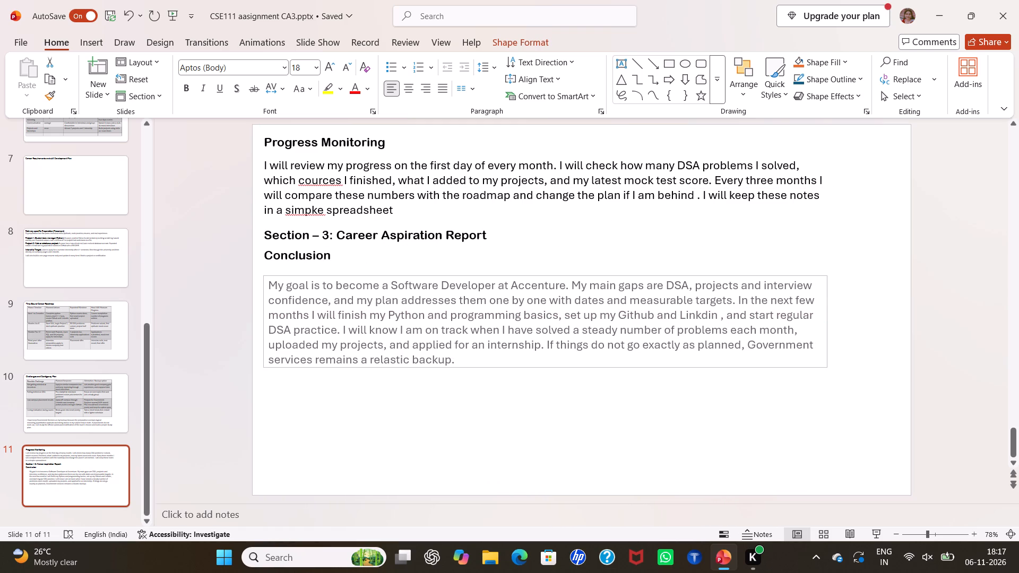
{"action": "left_click_drag", "start_coordinate": [263, 275], "coordinate": [262, 274]}
{"action": "left_click", "coordinate": [262, 274]}
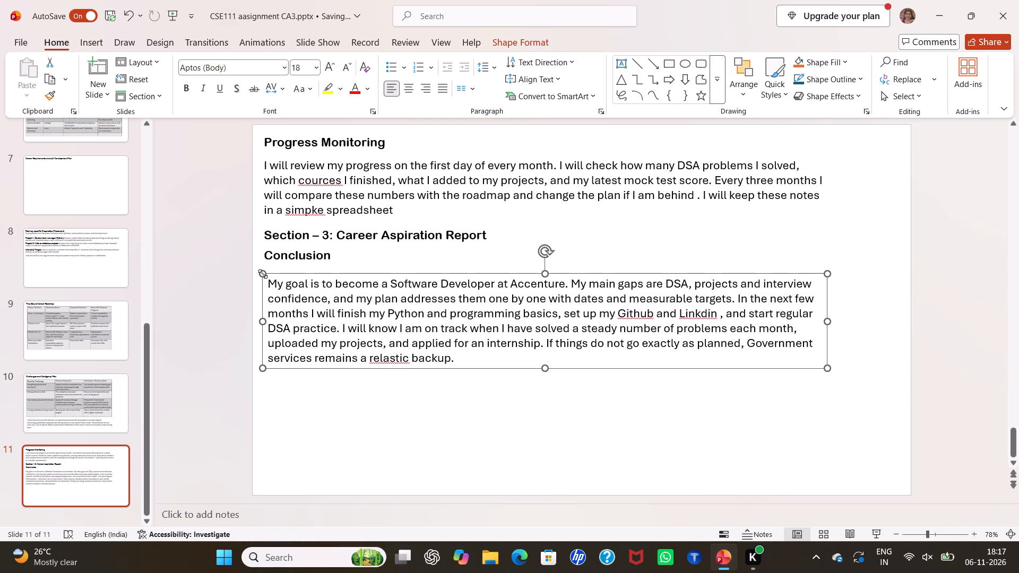
{"action": "left_click", "coordinate": [263, 274], "text": "ctrl"}
{"action": "key", "text": "ctrl+s"}
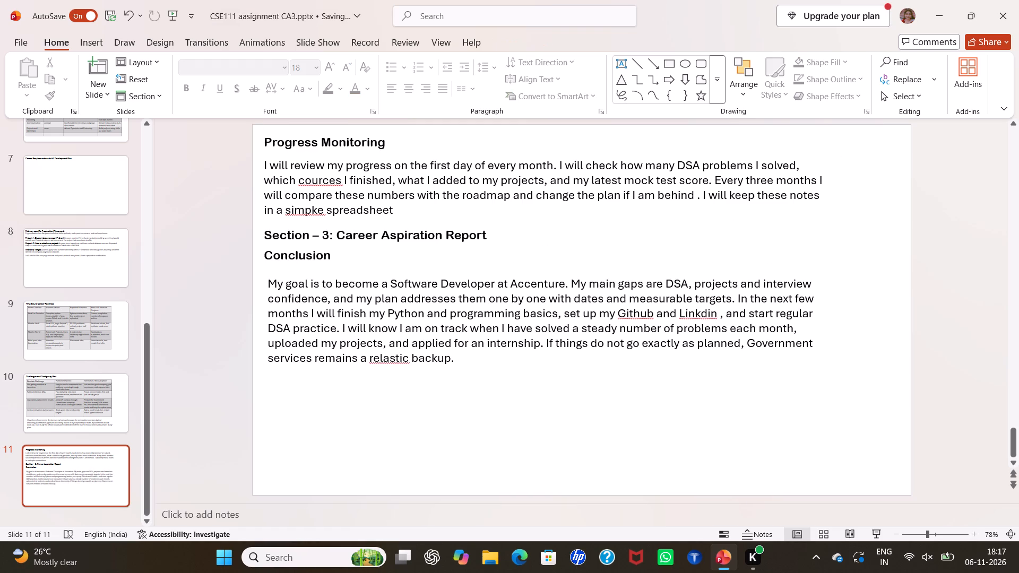
Insert a table with 4 columns and 4 rows on slide 7, Career Requirements and skill Development Plan.
{"action": "left_click", "coordinate": [41, 162]}
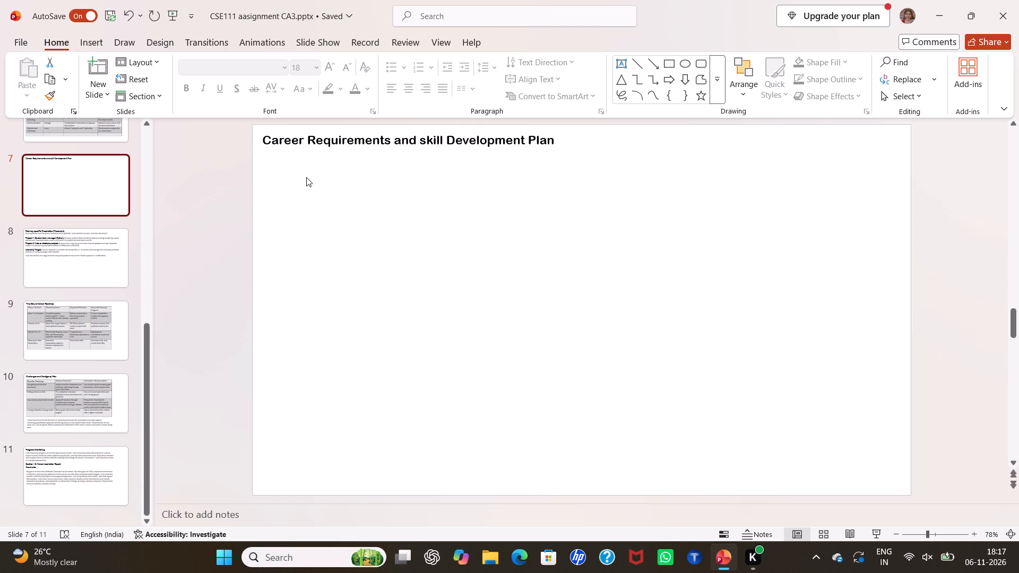
{"action": "left_click", "coordinate": [280, 169]}
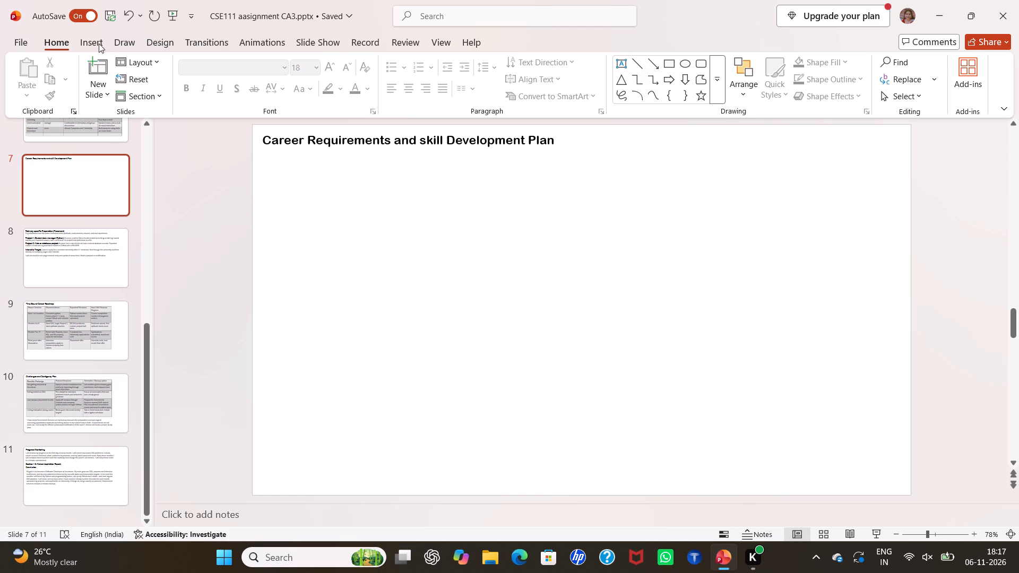
{"action": "left_click", "coordinate": [98, 44]}
{"action": "left_click", "coordinate": [65, 95]}
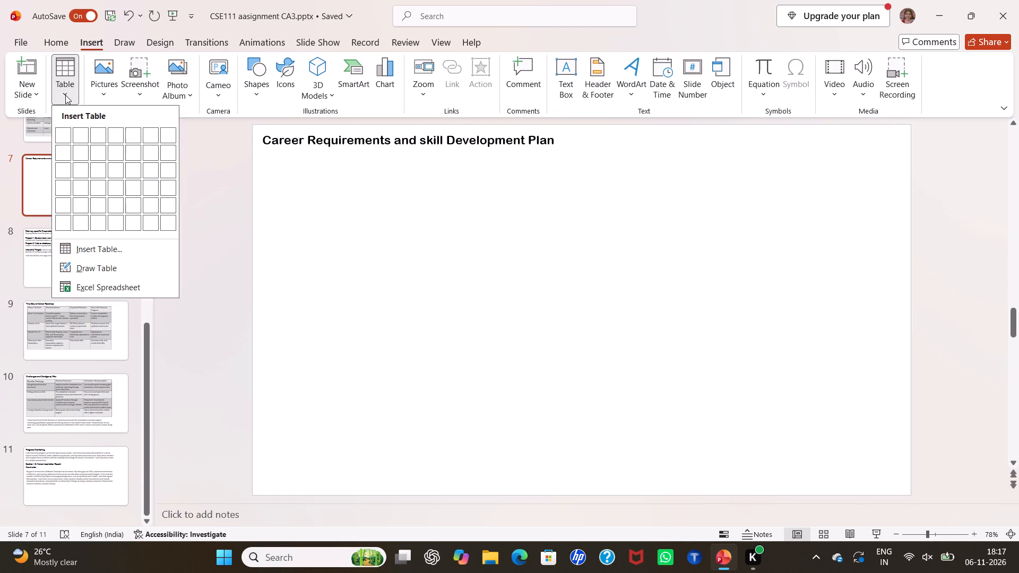
{"action": "left_click", "coordinate": [88, 240]}
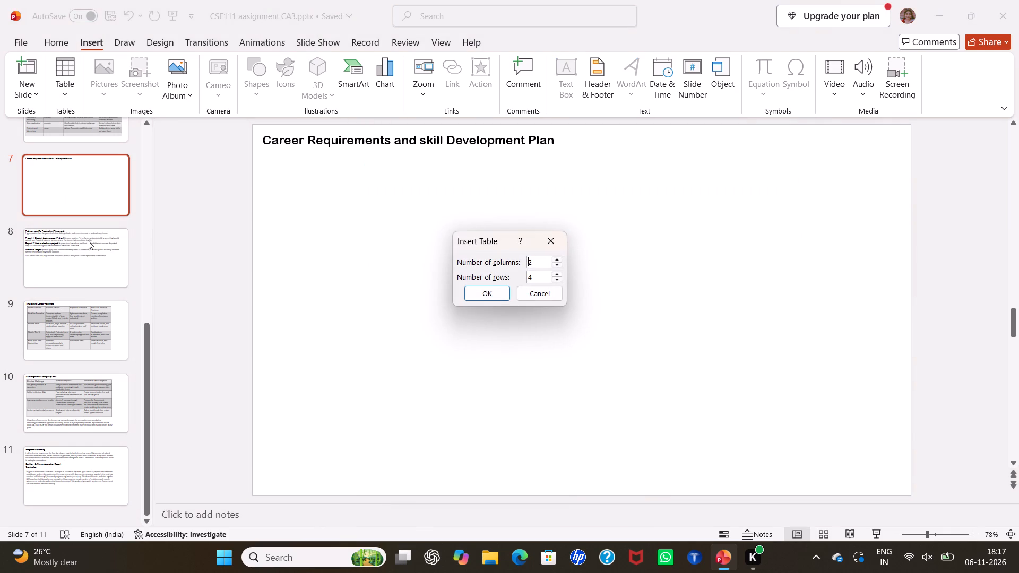
{"action": "left_click", "coordinate": [534, 263]}
{"action": "key", "text": "BackSpace"}
{"action": "key", "text": "4"}
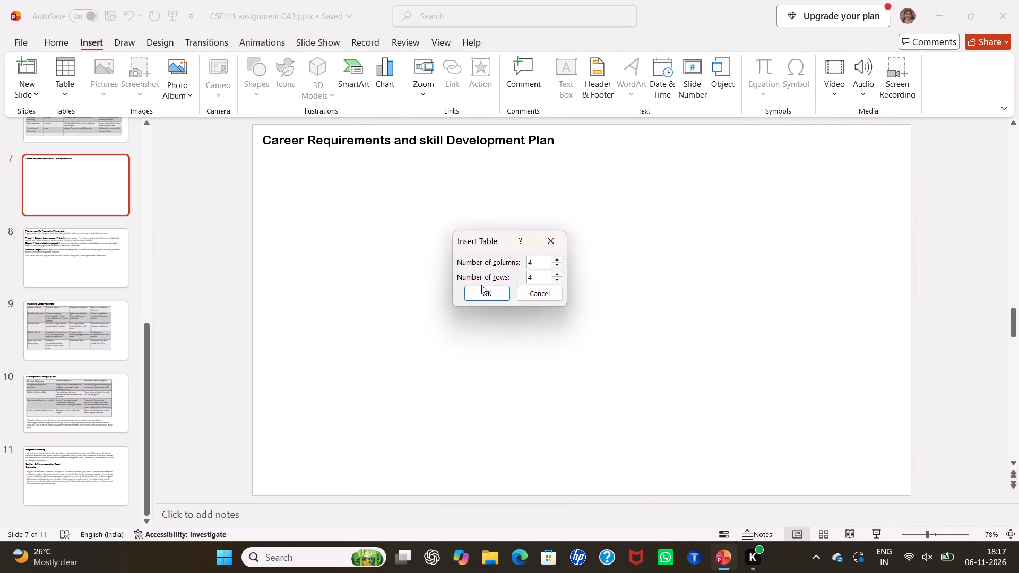
{"action": "left_click", "coordinate": [482, 287]}
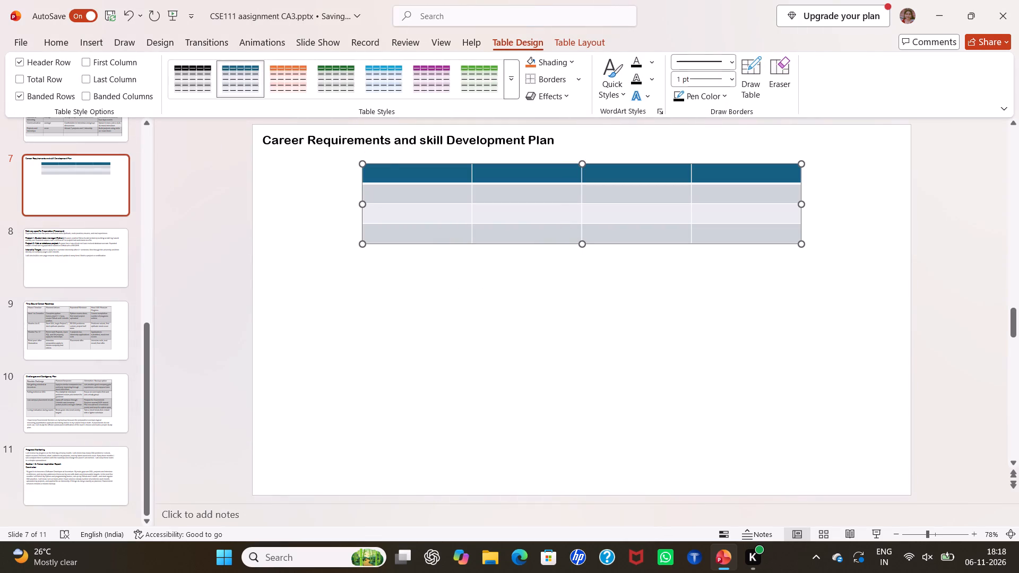
Apply the black-bordered, grey-banded grid style from the Medium table styles to the slide 7 table.
{"action": "left_click", "coordinate": [512, 78]}
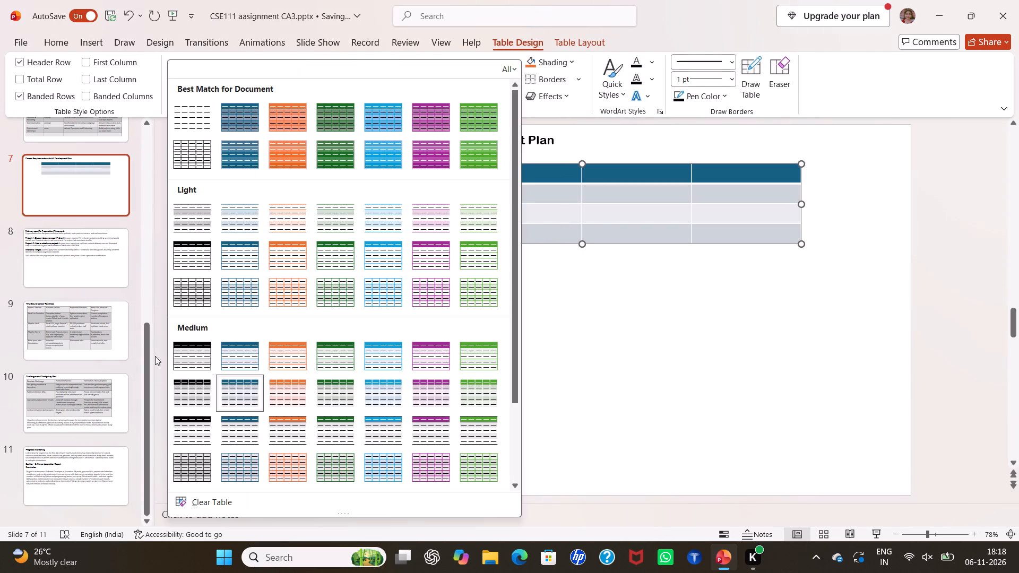
{"action": "left_click", "coordinate": [193, 460]}
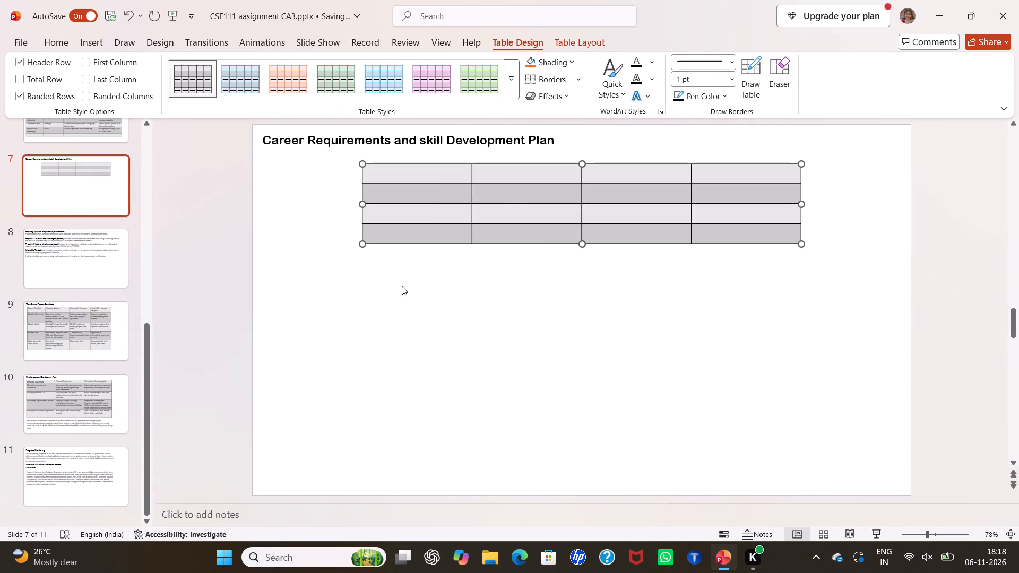
Enlarge the slide 7 table in both directions to span most of the slide's width and over half its height.
{"action": "left_click_drag", "start_coordinate": [362, 163], "coordinate": [316, 160]}
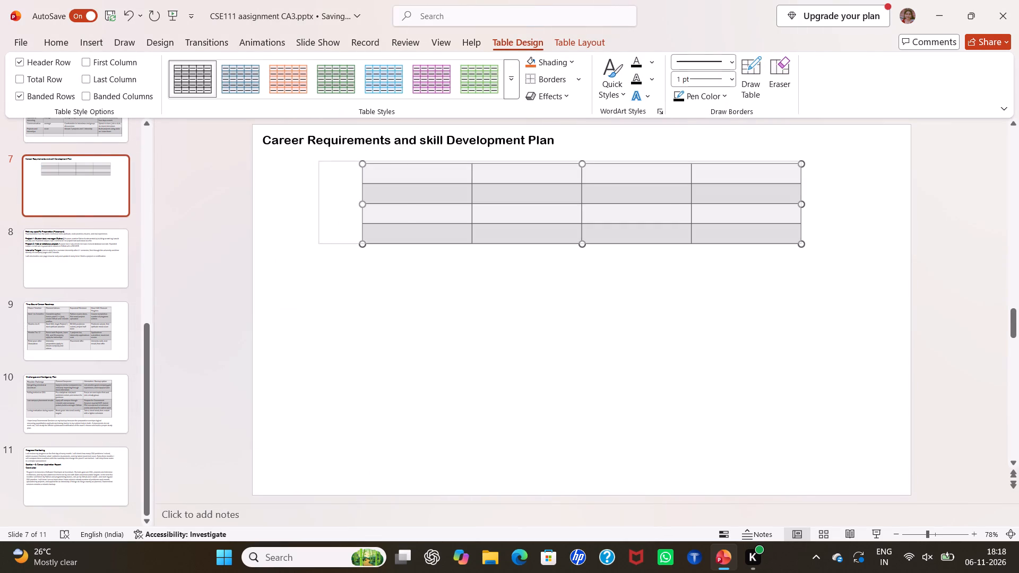
{"action": "left_click_drag", "start_coordinate": [316, 160], "coordinate": [275, 161]}
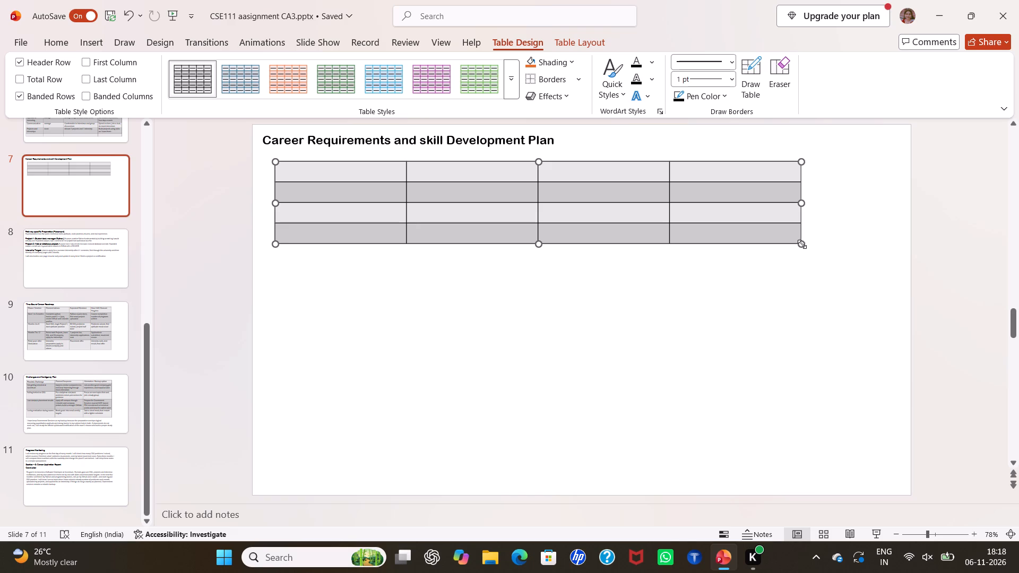
{"action": "left_click_drag", "start_coordinate": [802, 249], "coordinate": [805, 306]}
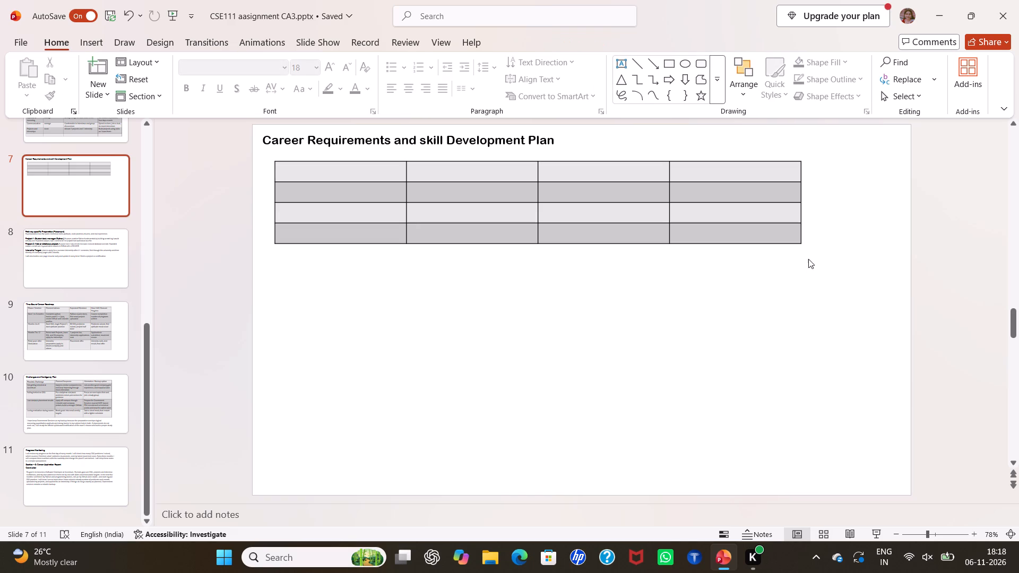
{"action": "left_click", "coordinate": [801, 233]}
{"action": "left_click_drag", "start_coordinate": [800, 244], "coordinate": [836, 392]}
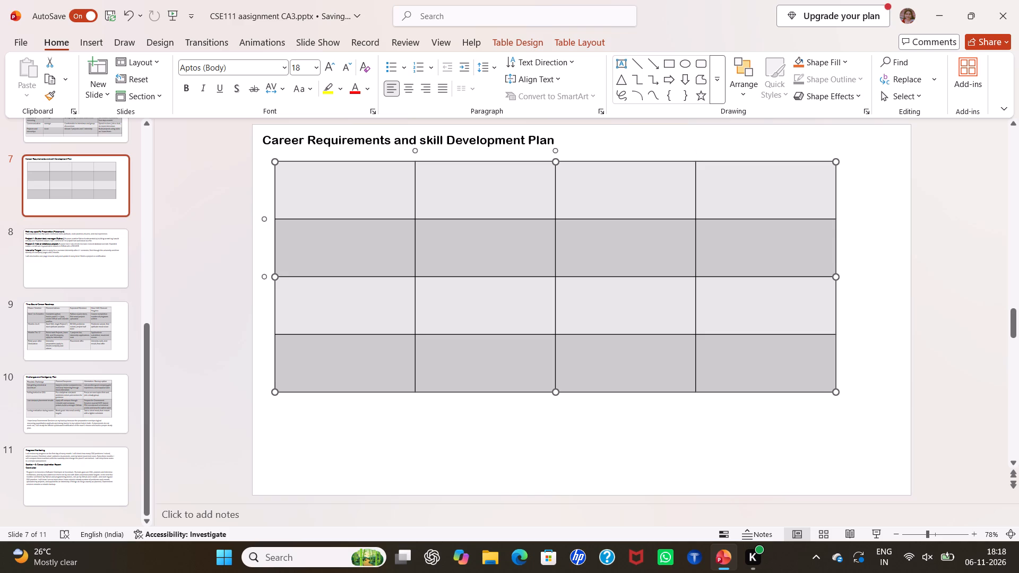
Enter "Skill / Requirement" as the first column header of the slide 7 table.
{"action": "left_click", "coordinate": [304, 177]}
{"action": "key", "text": "s"}
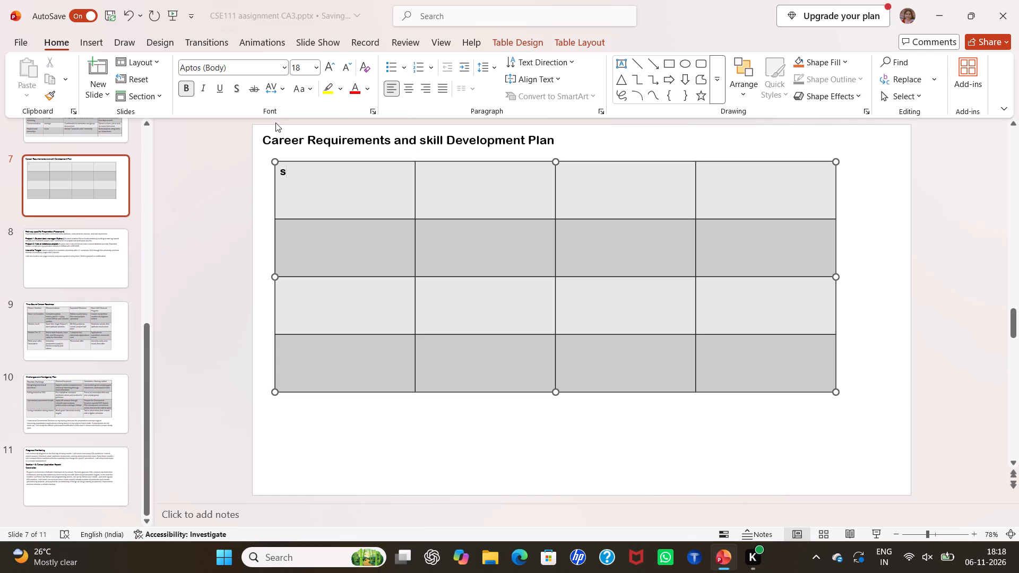
{"action": "scroll", "coordinate": [275, 123], "scroll_direction": "right", "scroll_amount": 1}
{"action": "type", "text": "kill"}
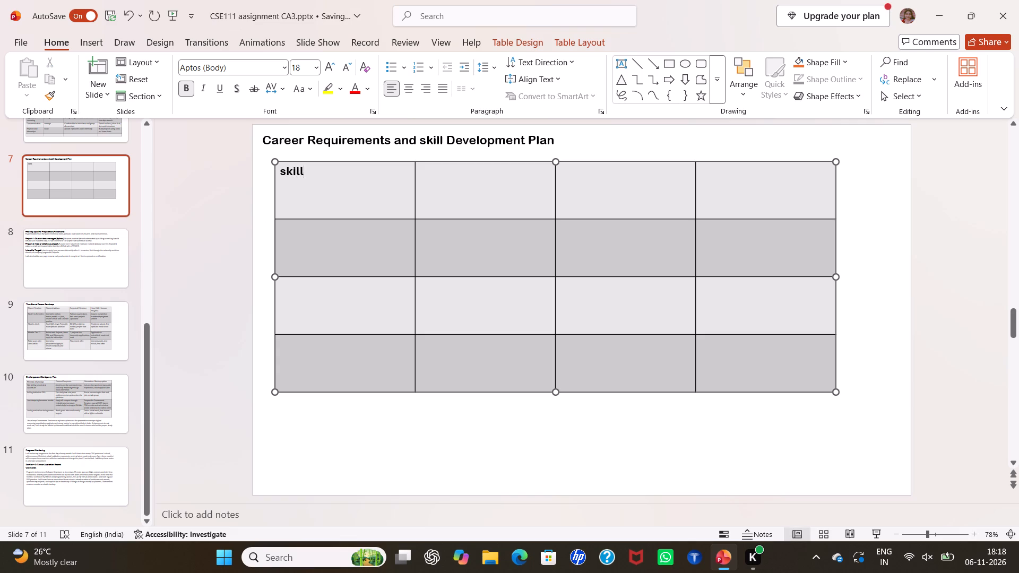
{"action": "key", "text": "slash"}
{"action": "key", "text": "BackSpace"}
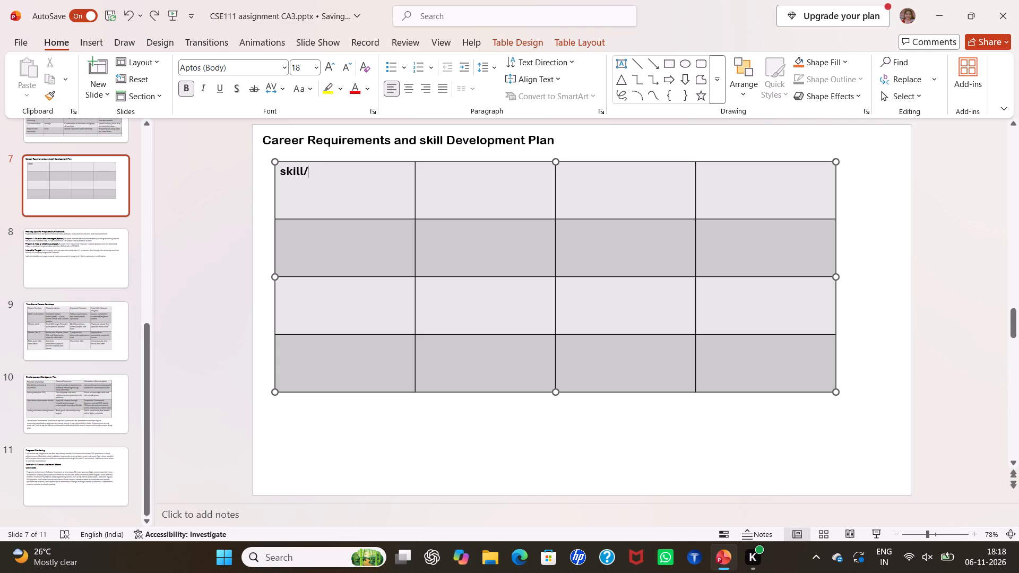
{"action": "key", "text": "space"}
{"action": "key", "text": "BackSpace"}
{"action": "key", "text": "BackSpace"}
{"action": "key", "text": "space"}
{"action": "type", "text": "/"}
{"action": "key", "text": "space"}
{"action": "type", "text": "Requirement"}
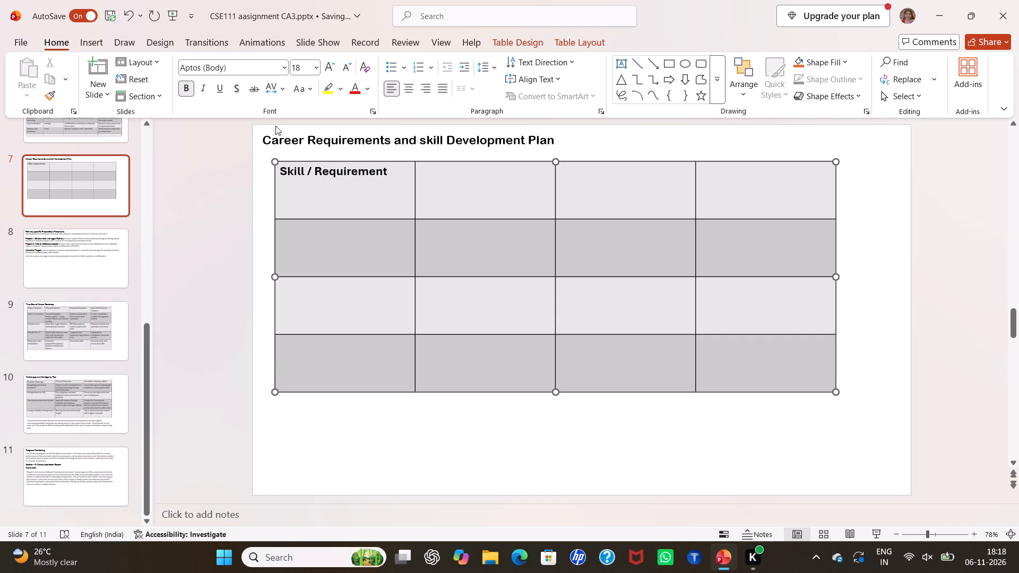
Enter "Resource / Activity" as the second column header of the slide 7 table.
{"action": "left_click", "coordinate": [437, 178]}
{"action": "type", "text": "Resu"}
{"action": "key", "text": "BackSpace"}
{"action": "type", "text": "ource"}
{"action": "key", "text": "space"}
{"action": "type", "text": "/ Activity"}
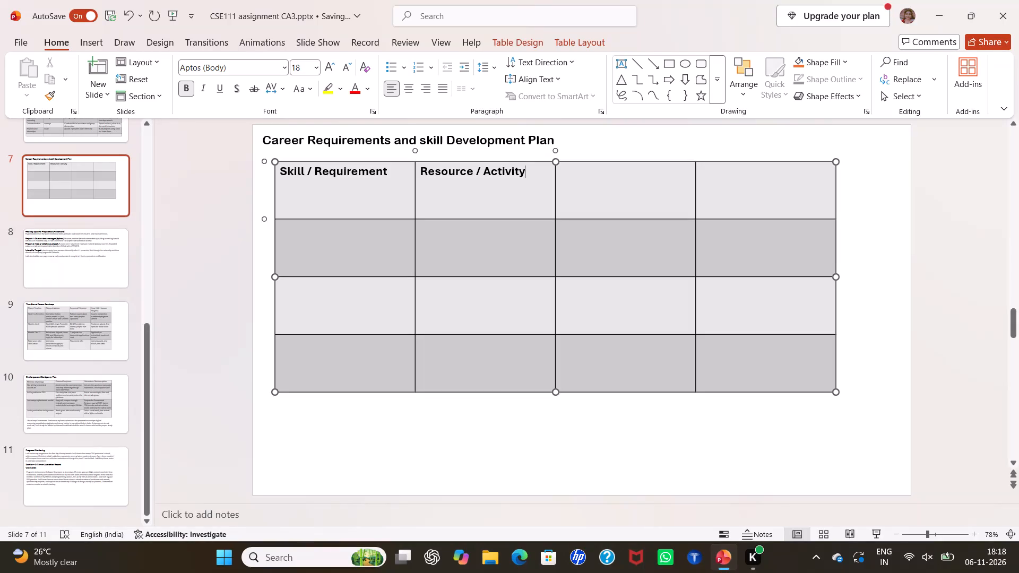
Enter "Target date" as the third column header of the slide 7 table.
{"action": "left_click", "coordinate": [586, 173]}
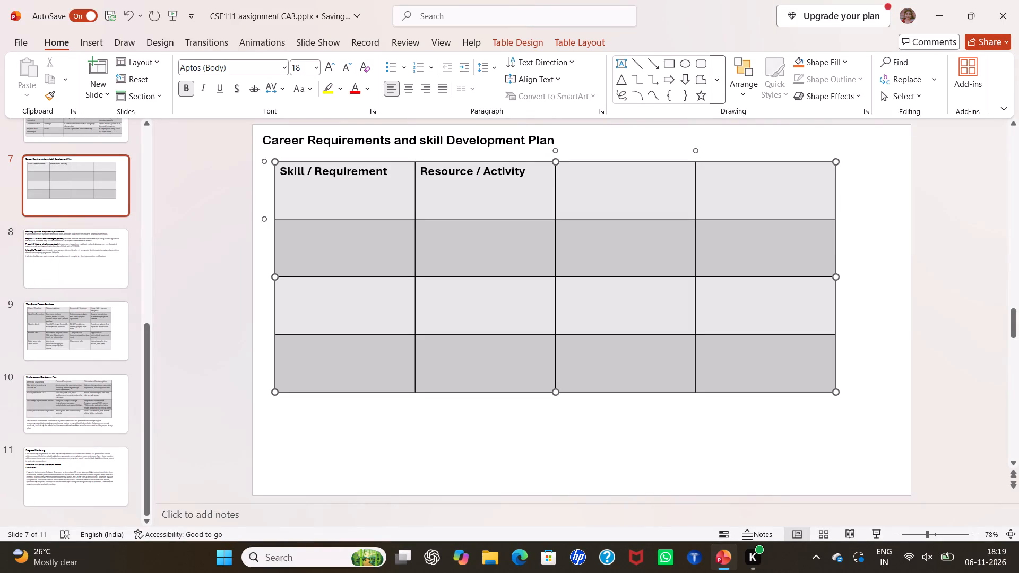
{"action": "key", "text": "shift+t"}
{"action": "key", "text": "a"}
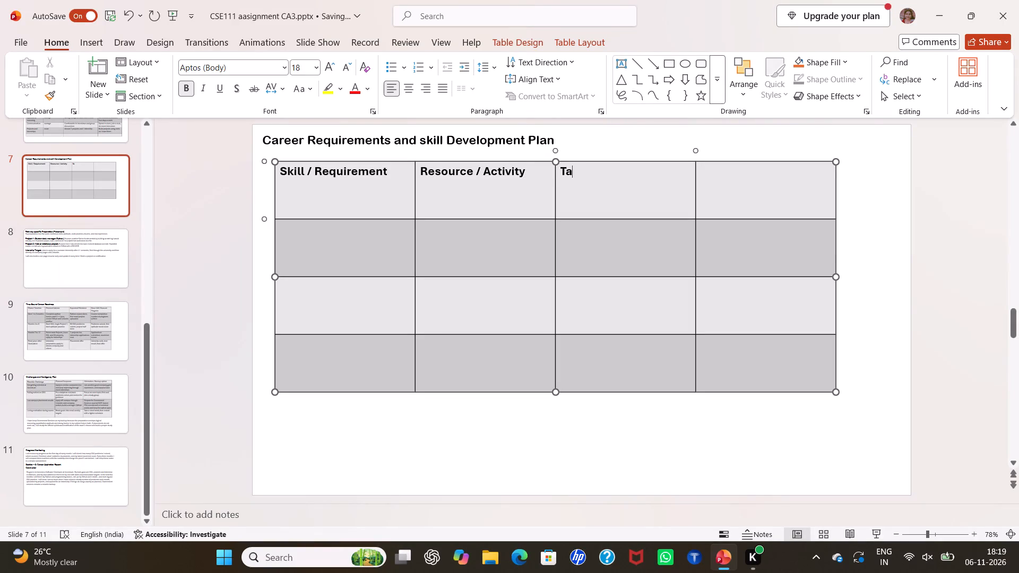
{"action": "key", "text": "r"}
{"action": "type", "text": "get date"}
Enter "Expected Outcome" as the fourth column header, with both words capitalised.
{"action": "left_click", "coordinate": [738, 177]}
{"action": "key", "text": "e"}
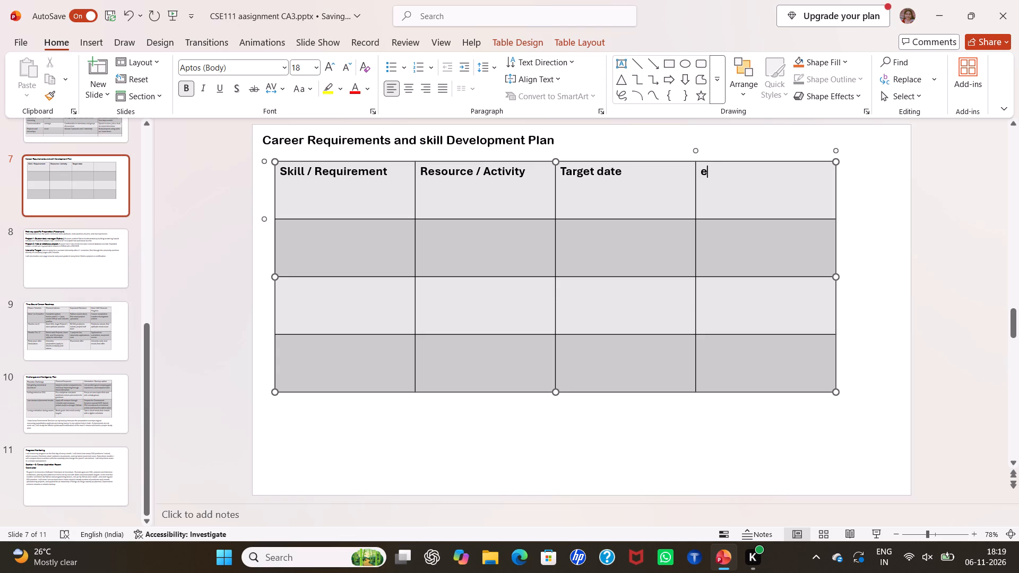
{"action": "key", "text": "BackSpace"}
{"action": "type", "text": "Expected outcome"}
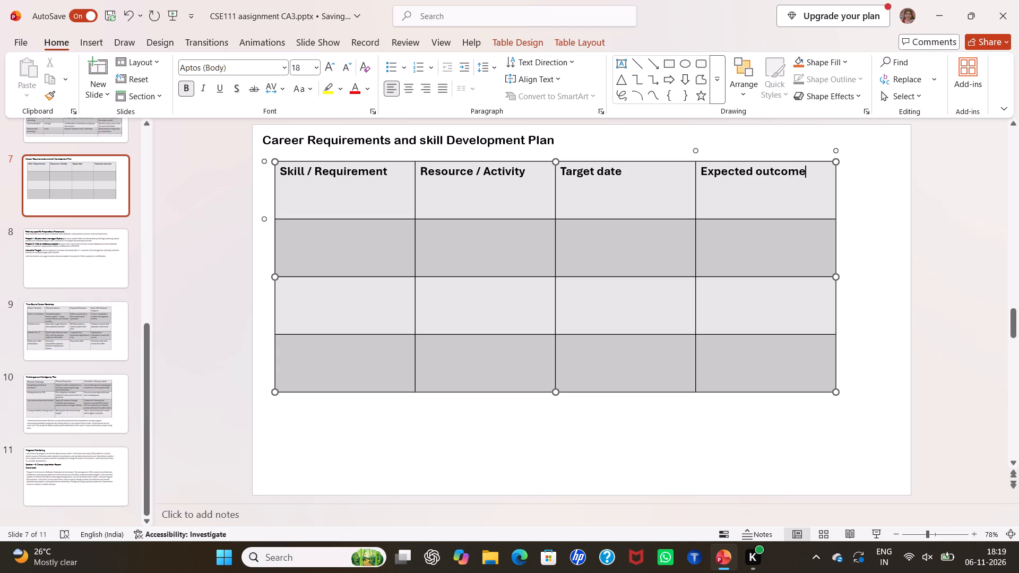
{"action": "left_click", "coordinate": [763, 171]}
{"action": "key", "text": "BackSpace"}
{"action": "key", "text": "shift+o"}
Reduce the header row's height so it fits closely around its single line of text.
{"action": "left_click_drag", "start_coordinate": [433, 219], "coordinate": [419, 186]}
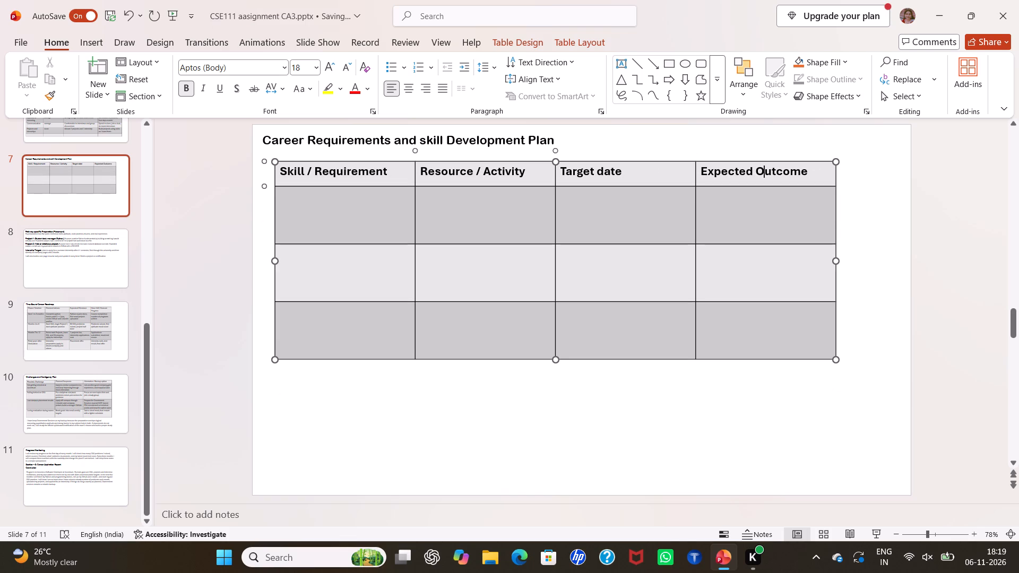
Enter "Python fundementals" in the Skill / Requirement cell of the first row below the headers.
{"action": "left_click", "coordinate": [301, 199]}
{"action": "key", "text": "shift+p"}
{"action": "type", "text": "ython"}
{"action": "key", "text": "space"}
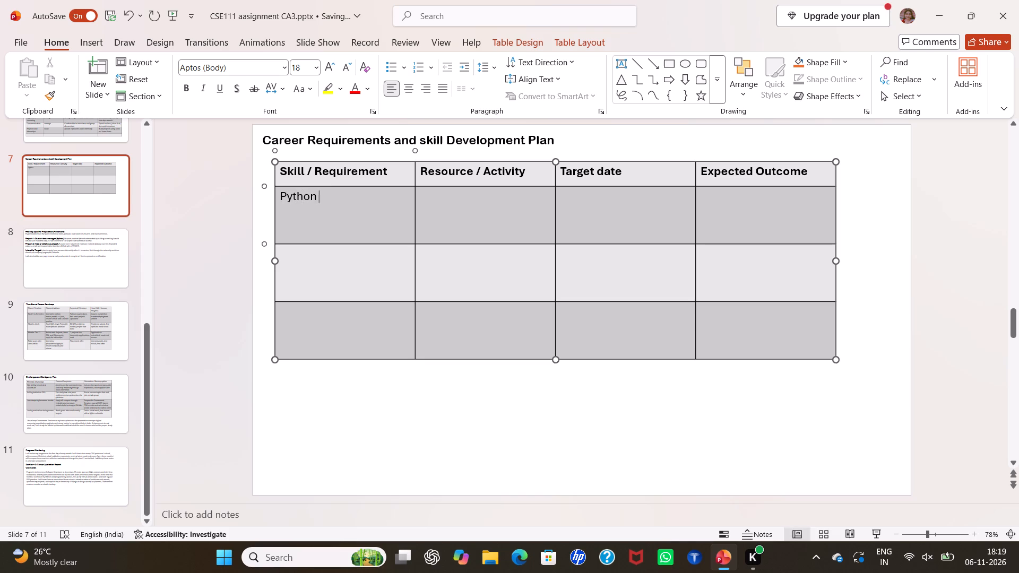
{"action": "type", "text": "fun"}
{"action": "type", "text": "dem"}
{"action": "type", "text": "entals"}
{"action": "key", "text": "space"}
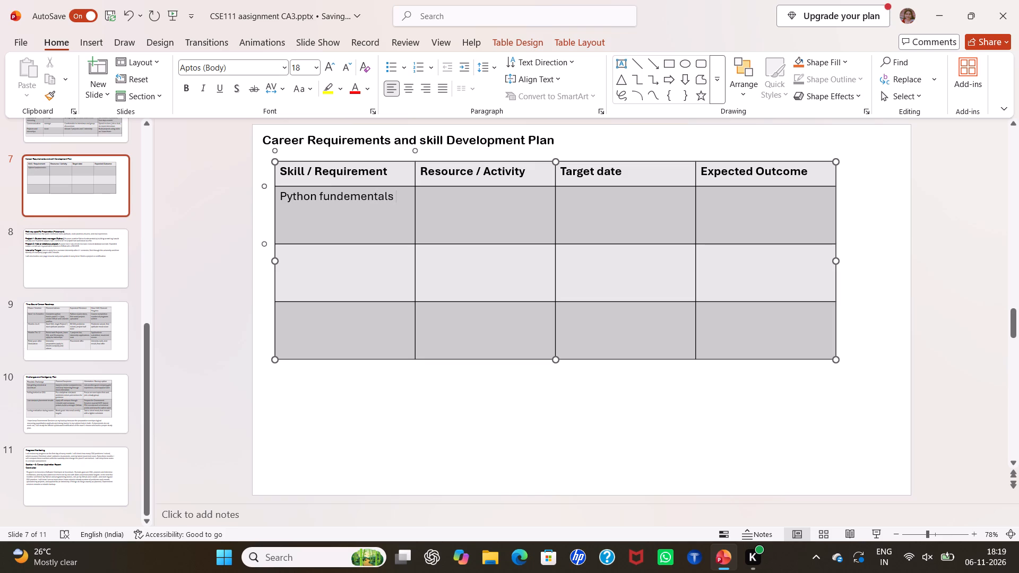
Enter "University course, official Python documentation, practice problems" in the Resource / Activity cell of the Python row.
{"action": "left_click", "coordinate": [429, 196]}
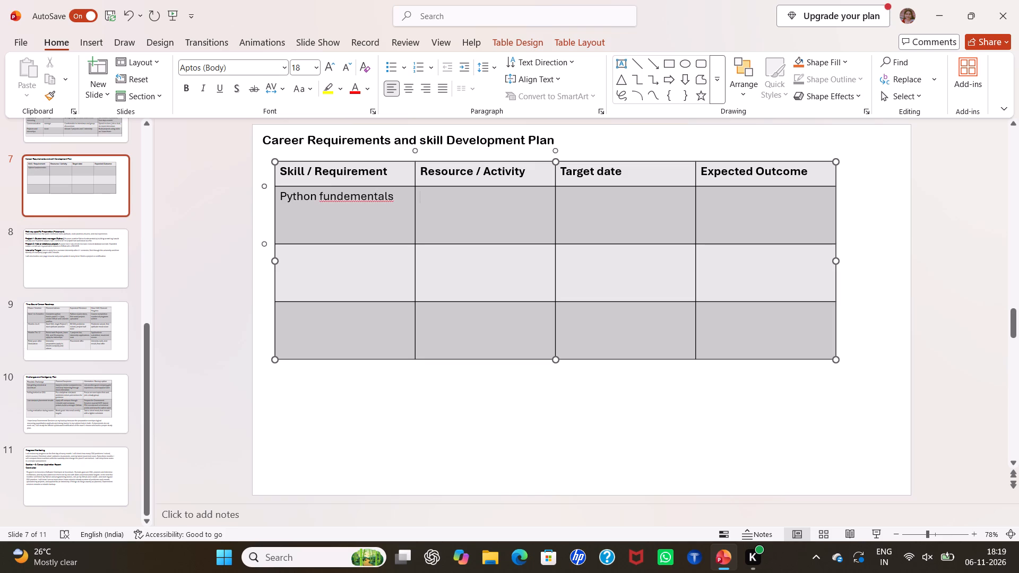
{"action": "type", "text": "University course"}
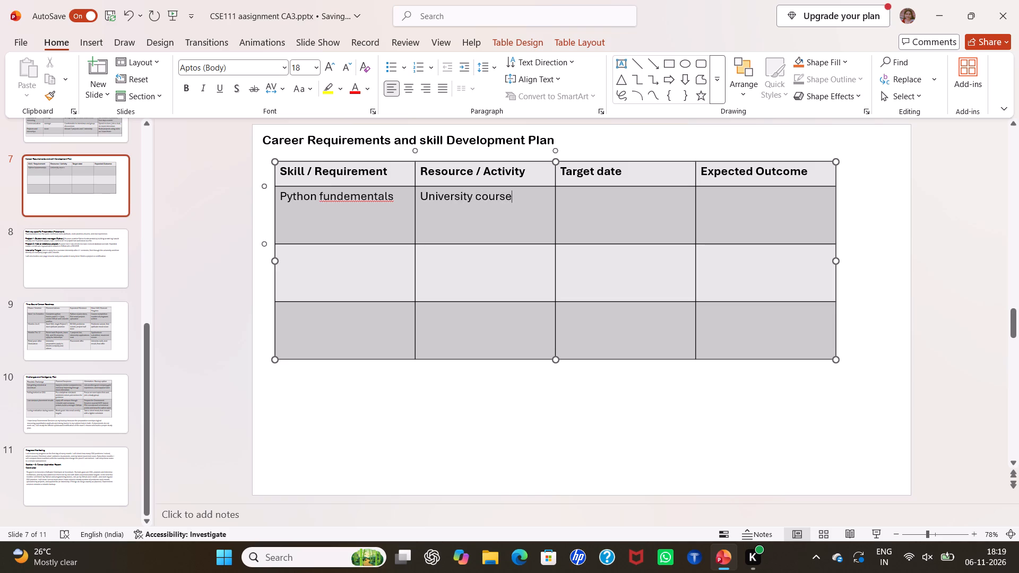
{"action": "type", "text": ", official"}
{"action": "key", "text": "space"}
{"action": "type", "text": "Python"}
{"action": "key", "text": "space"}
{"action": "type", "text": "Doc"}
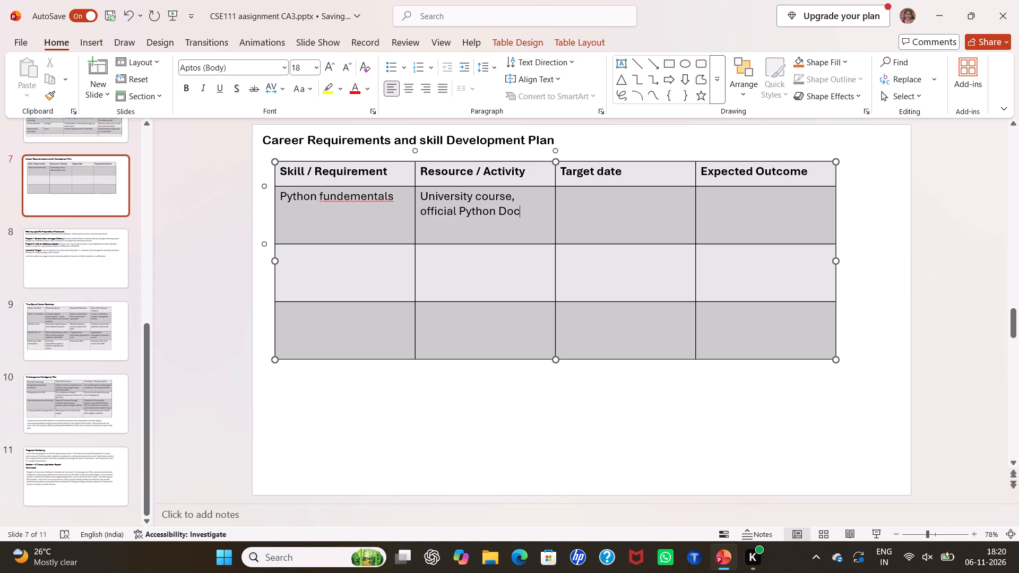
{"action": "key", "text": "BackSpace"}
{"action": "key", "text": "BackSpace"}
{"action": "key", "text": "BackSpace"}
{"action": "type", "text": "doci"}
{"action": "key", "text": "BackSpace"}
{"action": "type", "text": "umr"}
{"action": "key", "text": "BackSpace"}
{"action": "type", "text": "entation"}
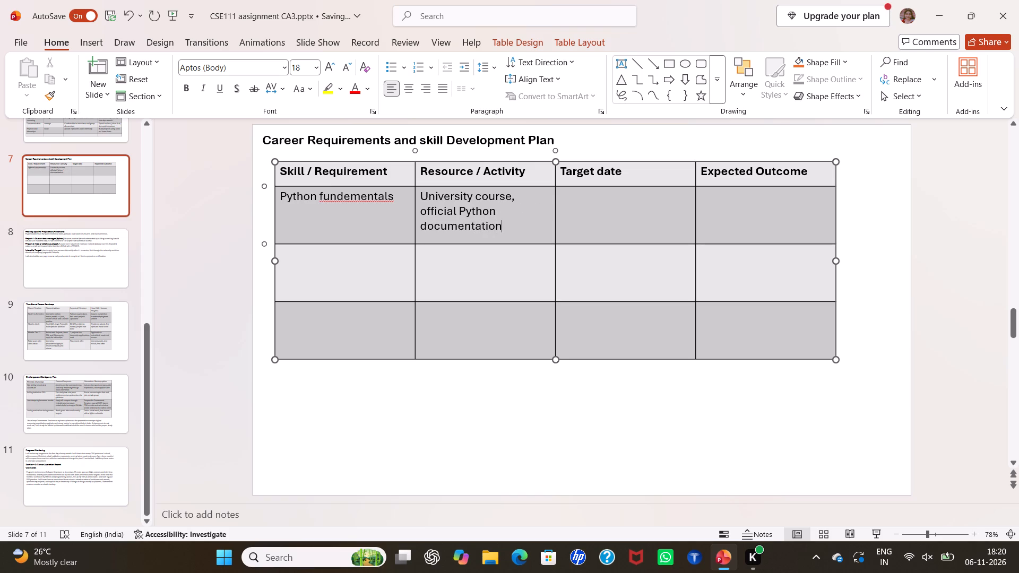
{"action": "type", "text": ", practice problr"}
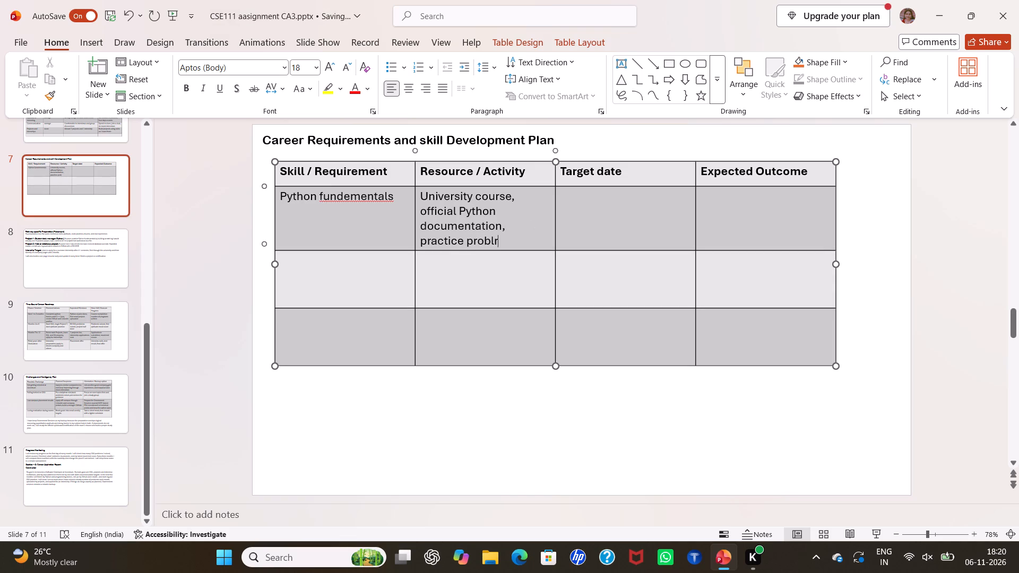
{"action": "key", "text": "BackSpace"}
{"action": "type", "text": "ems"}
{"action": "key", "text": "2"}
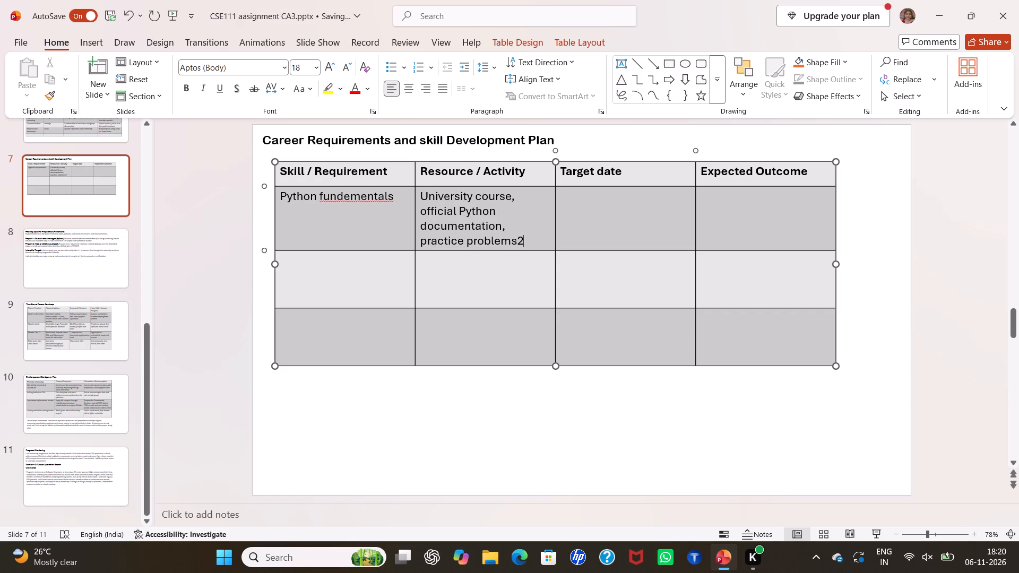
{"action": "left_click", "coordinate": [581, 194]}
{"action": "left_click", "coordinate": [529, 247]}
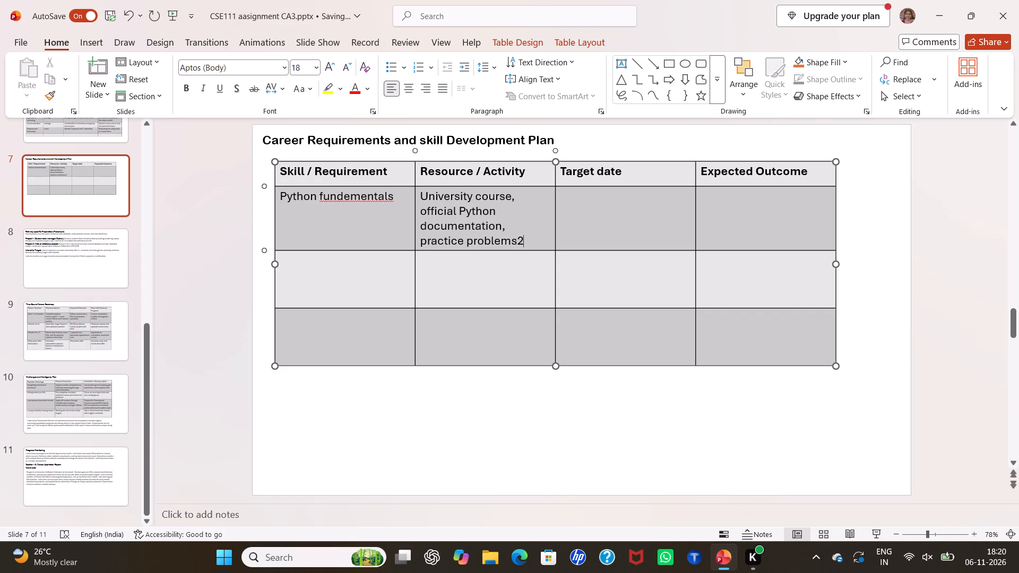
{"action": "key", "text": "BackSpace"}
Enter the date 15/12/2026 in the Target date cell of the Python row.
{"action": "left_click", "coordinate": [585, 211]}
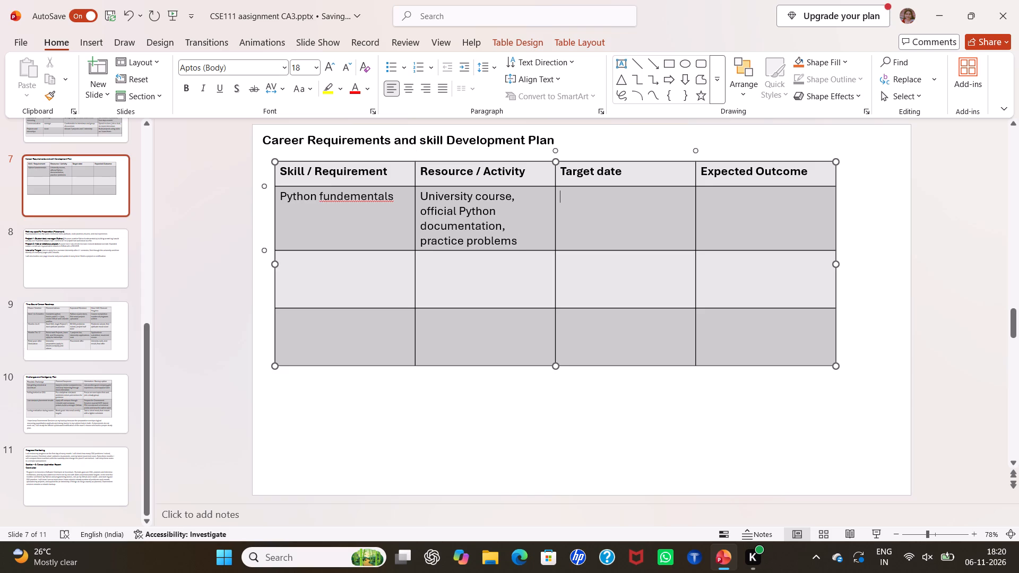
{"action": "key", "text": "2"}
{"action": "key", "text": "BackSpace"}
{"action": "key", "text": "1"}
{"action": "key", "text": "2"}
{"action": "key", "text": "BackSpace"}
{"action": "key", "text": "BackSpace"}
{"action": "key", "text": "1"}
{"action": "key", "text": "5"}
{"action": "type", "text": "/12"}
{"action": "type", "text": "/20"}
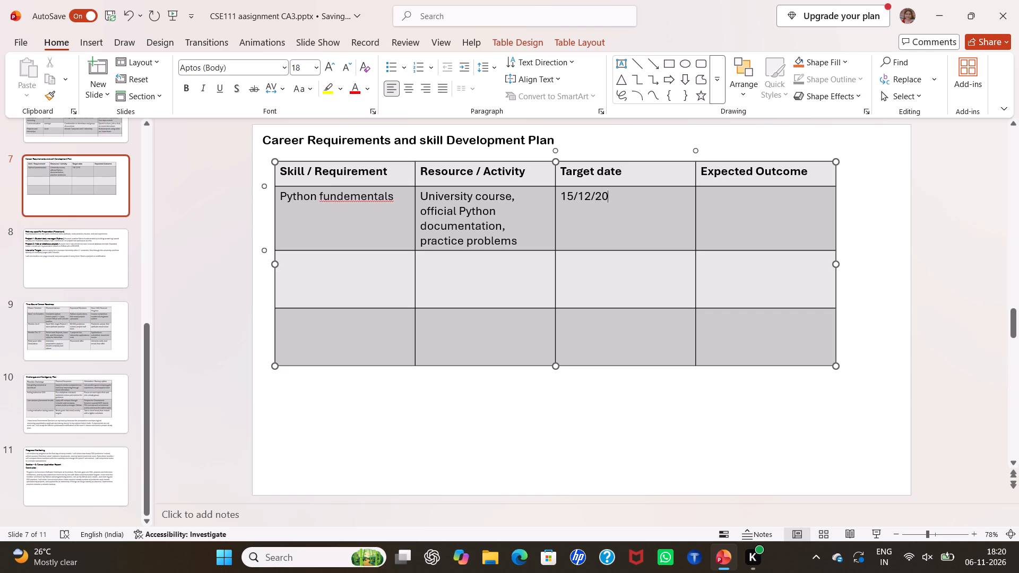
{"action": "key", "text": "BackSpace"}
{"action": "type", "text": "026"}
Enter "Write programms with loops, functions, strings and file handling without looking my basics" in the Expected Outcome cell of the Python row.
{"action": "left_click", "coordinate": [719, 193]}
{"action": "key", "text": "shift+w"}
{"action": "type", "text": "rite programms"}
{"action": "key", "text": "space"}
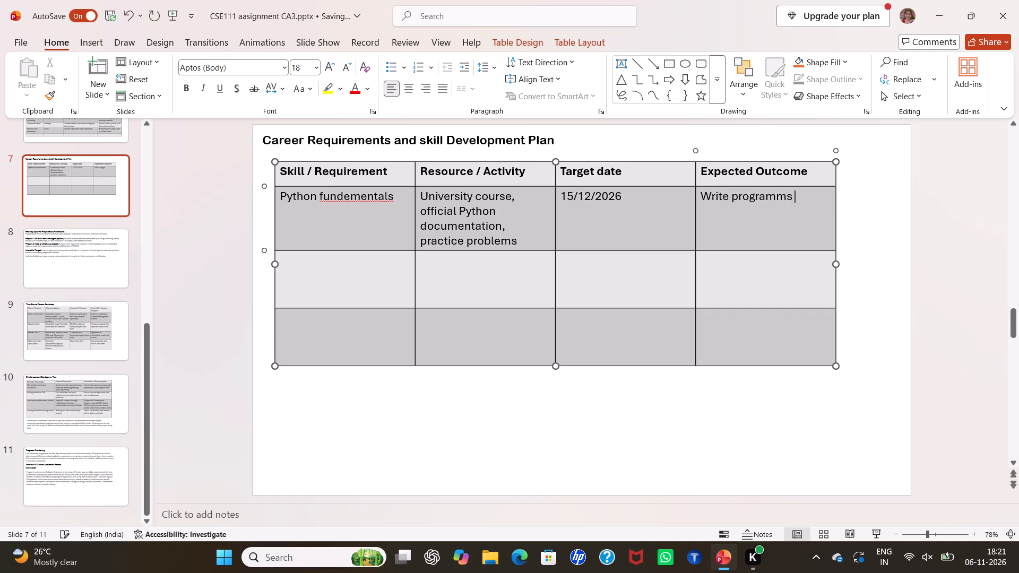
{"action": "type", "text": "with"}
{"action": "key", "text": "space"}
{"action": "type", "text": "loops"}
{"action": "type", "text": ","}
{"action": "key", "text": "space"}
{"action": "type", "text": "functions"}
{"action": "type", "text": ", strings and file"}
{"action": "key", "text": "space"}
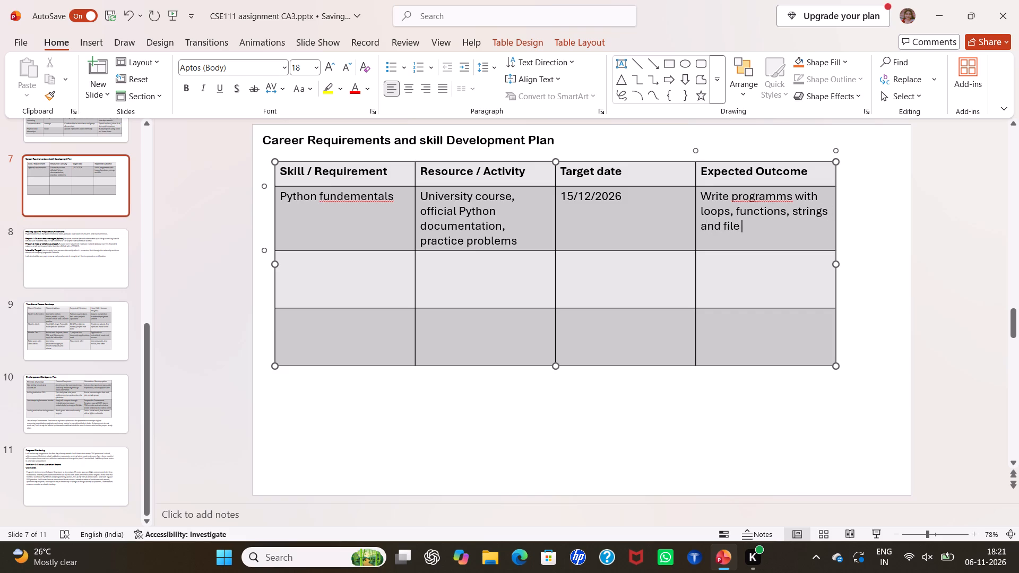
{"action": "type", "text": "hand"}
{"action": "type", "text": "ling"}
{"action": "key", "text": "space"}
{"action": "type", "text": "withp"}
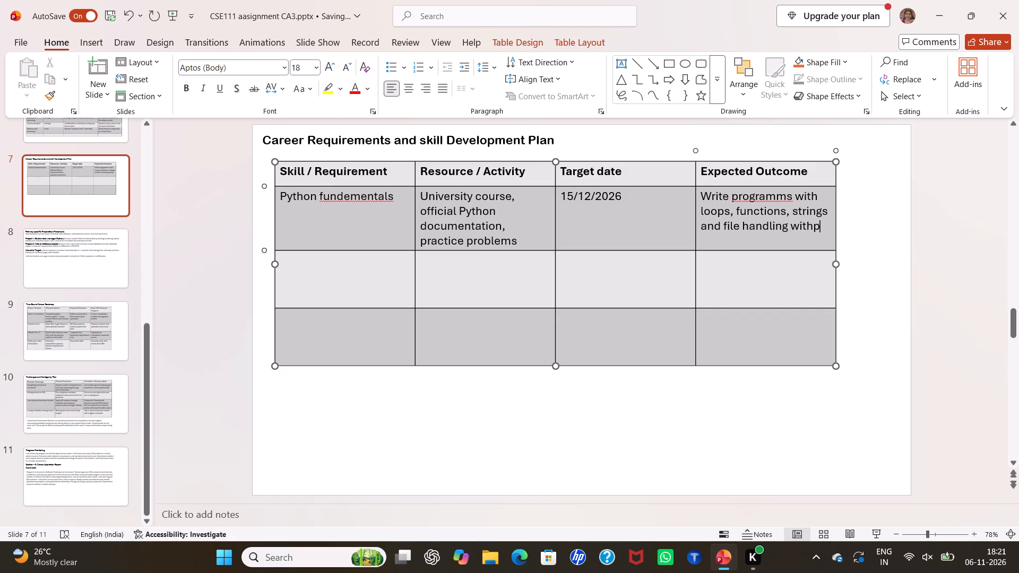
{"action": "key", "text": "BackSpace"}
{"action": "type", "text": "out"}
{"action": "key", "text": "space"}
{"action": "type", "text": "looki"}
{"action": "type", "text": "ng"}
{"action": "key", "text": "space"}
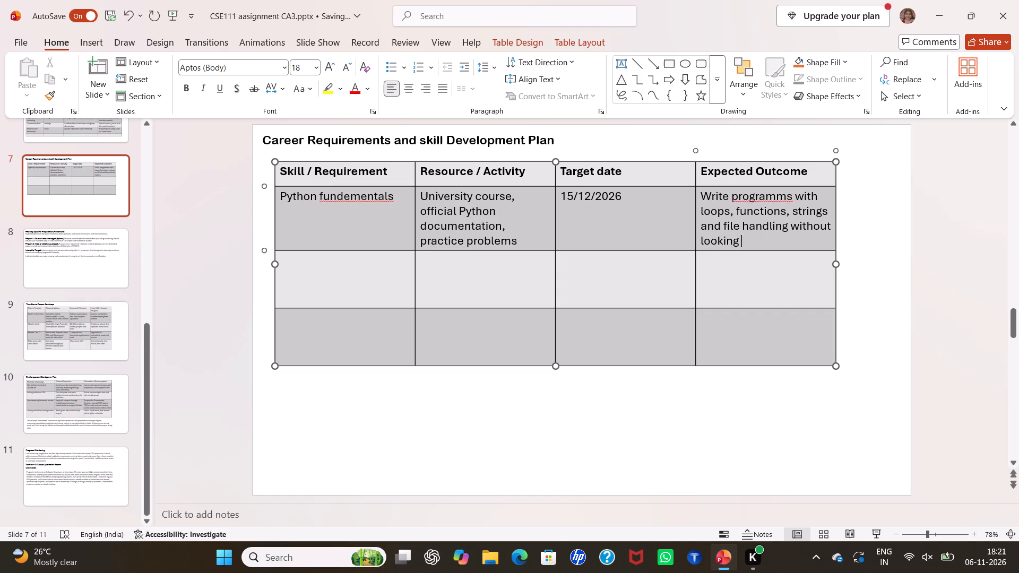
{"action": "type", "text": "my v"}
{"action": "key", "text": "BackSpace"}
{"action": "type", "text": "basics"}
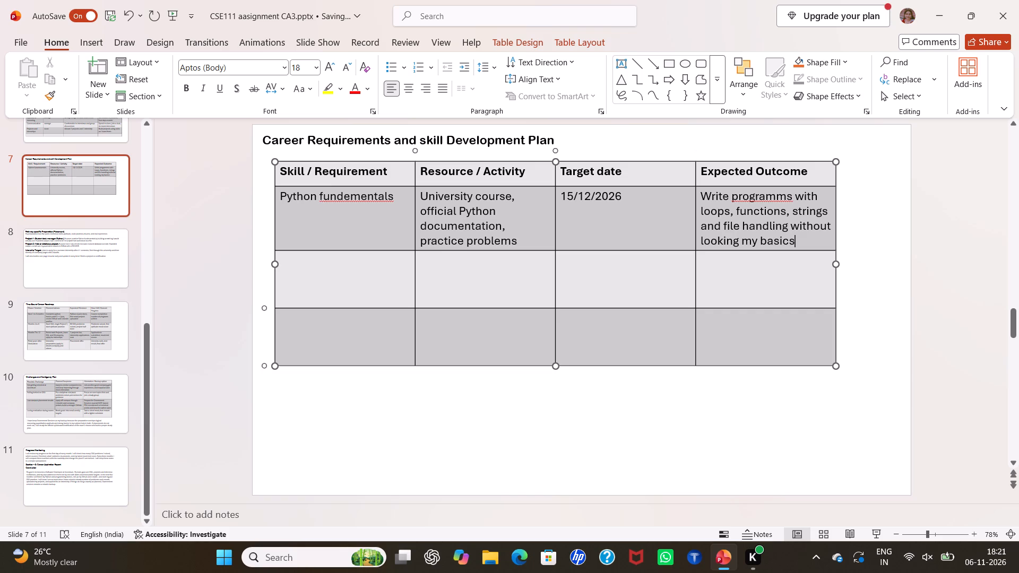
Enter "DSA in C++ or Java" in the Skill / Requirement cell of the row below Python.
{"action": "left_click", "coordinate": [305, 273]}
{"action": "type", "text": "DSA in C"}
{"action": "type", "text": "++"}
{"action": "key", "text": "space"}
{"action": "type", "text": "or"}
{"action": "key", "text": "space"}
{"action": "type", "text": "Java"}
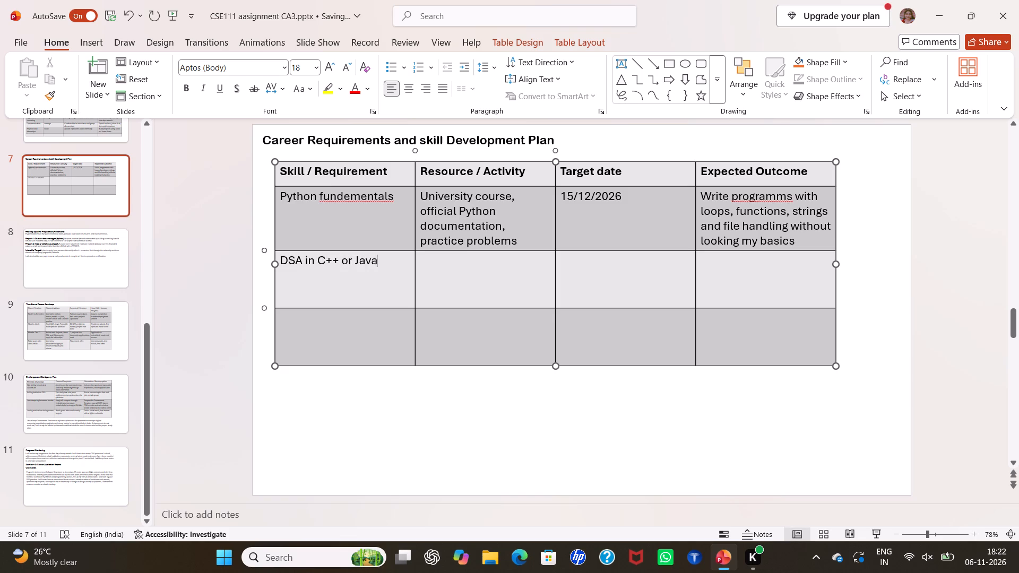
Enter "University cource plus in online course and a coding platform" in the Resource / Activity cell of the DSA row.
{"action": "left_click", "coordinate": [428, 268]}
{"action": "type", "text": "University"}
{"action": "key", "text": "space"}
{"action": "type", "text": "cource plus"}
{"action": "key", "text": "space"}
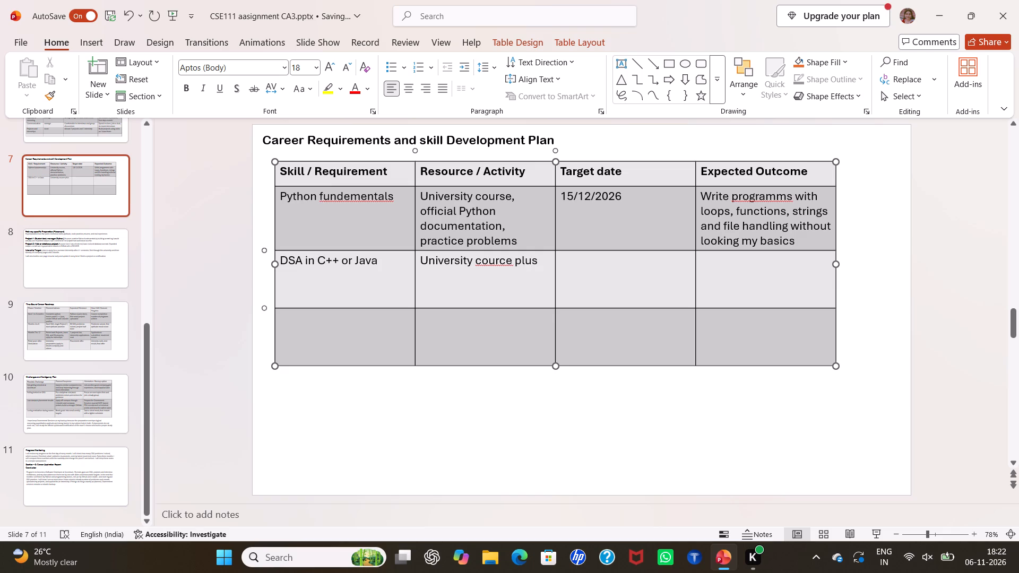
{"action": "type", "text": "in"}
{"action": "key", "text": "space"}
{"action": "type", "text": "onlin"}
{"action": "key", "text": "e"}
{"action": "key", "text": "space"}
{"action": "type", "text": "course"}
{"action": "key", "text": "space"}
{"action": "type", "text": "and a coding"}
{"action": "key", "text": "space"}
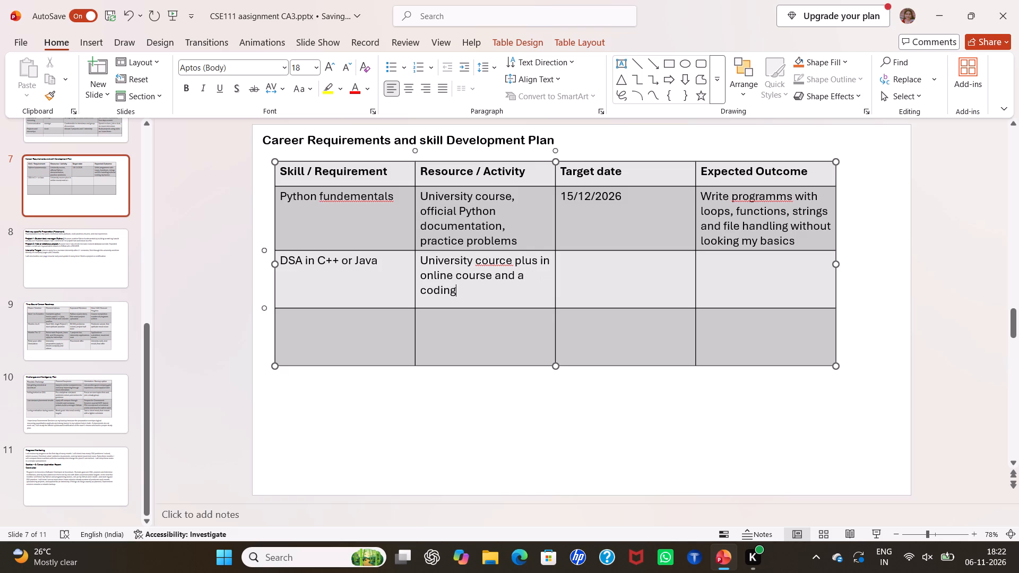
{"action": "type", "text": "plat"}
{"action": "type", "text": "form"}
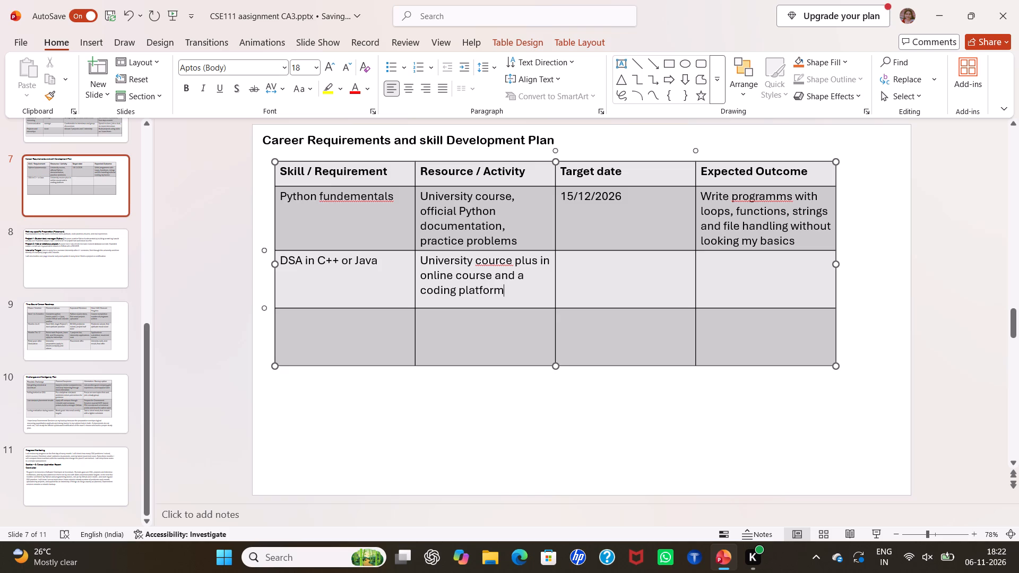
Enter "Don't have specific data but end of 2nd semister" in the Target date cell of the DSA row.
{"action": "left_click", "coordinate": [573, 265]}
{"action": "type", "text": "dont have spr="}
{"action": "key", "text": "BackSpace"}
{"action": "key", "text": "BackSpace"}
{"action": "type", "text": "ecific"}
{"action": "key", "text": "space"}
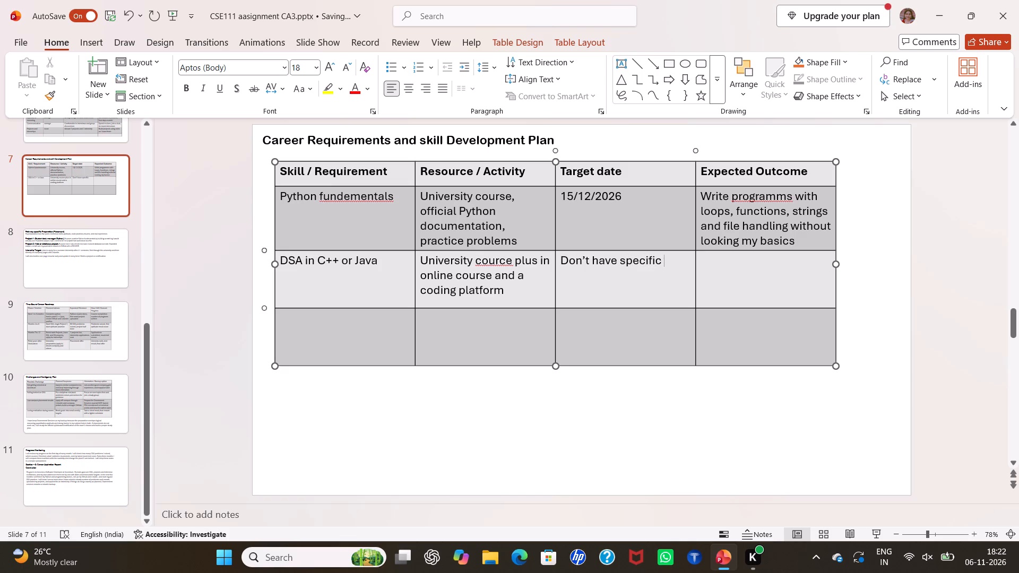
{"action": "type", "text": "data but end of semister"}
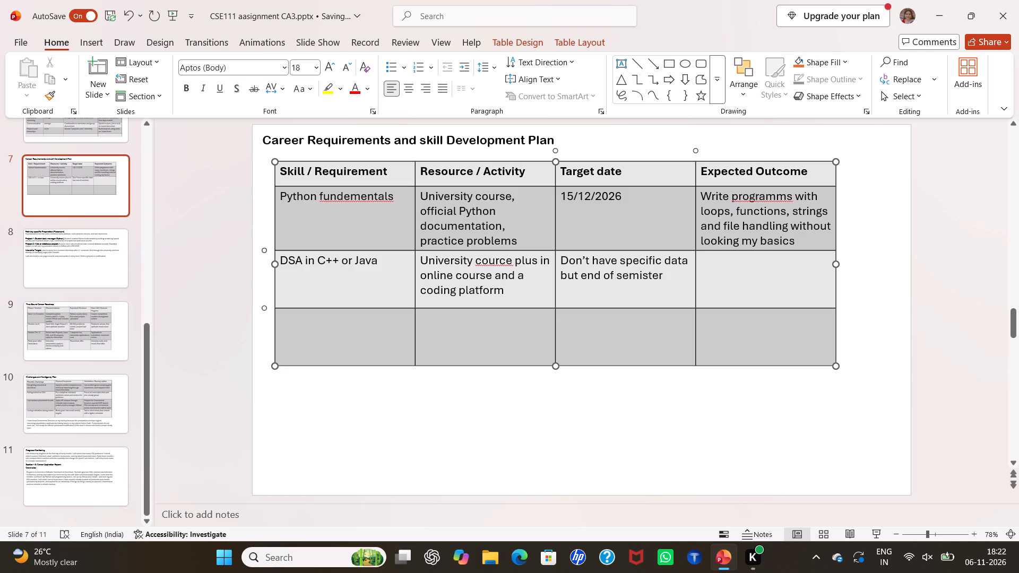
{"action": "left_click", "coordinate": [615, 276]}
{"action": "key", "text": "space"}
{"action": "type", "text": "2"}
{"action": "type", "text": "nd"}
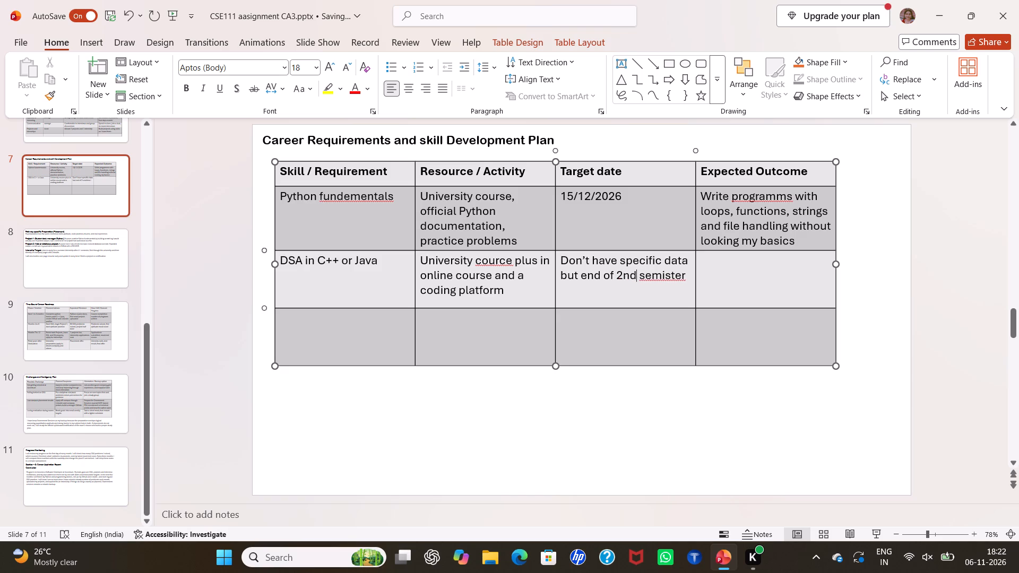
{"action": "key", "text": "space"}
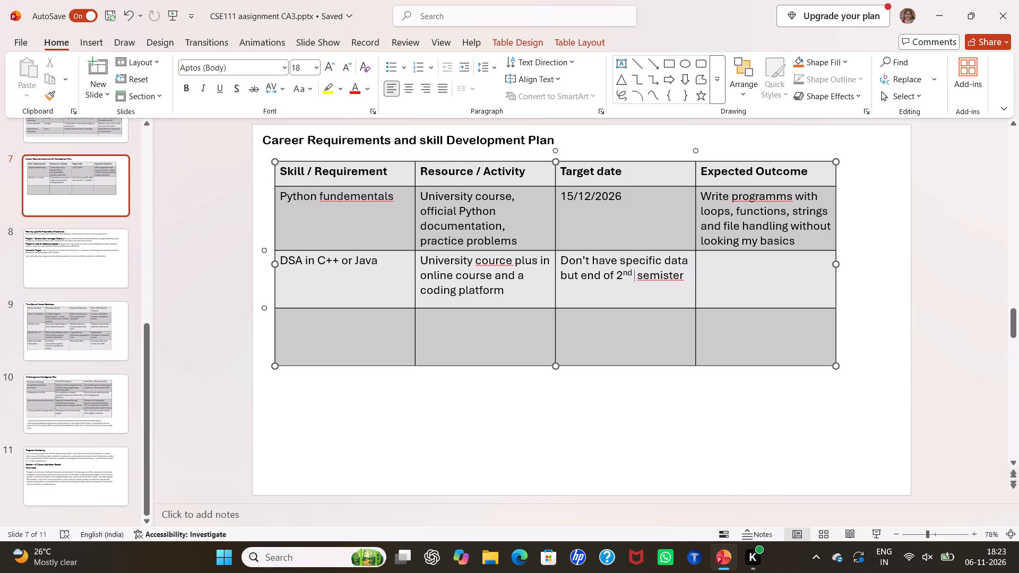
Enter "Solve around 150 problems across arrays, strings, linked lists and sorting" in the Expected Outcome cell of the DSA row.
{"action": "left_click", "coordinate": [708, 266]}
{"action": "type", "text": "solve arr"}
{"action": "key", "text": "BackSpace"}
{"action": "type", "text": "ound"}
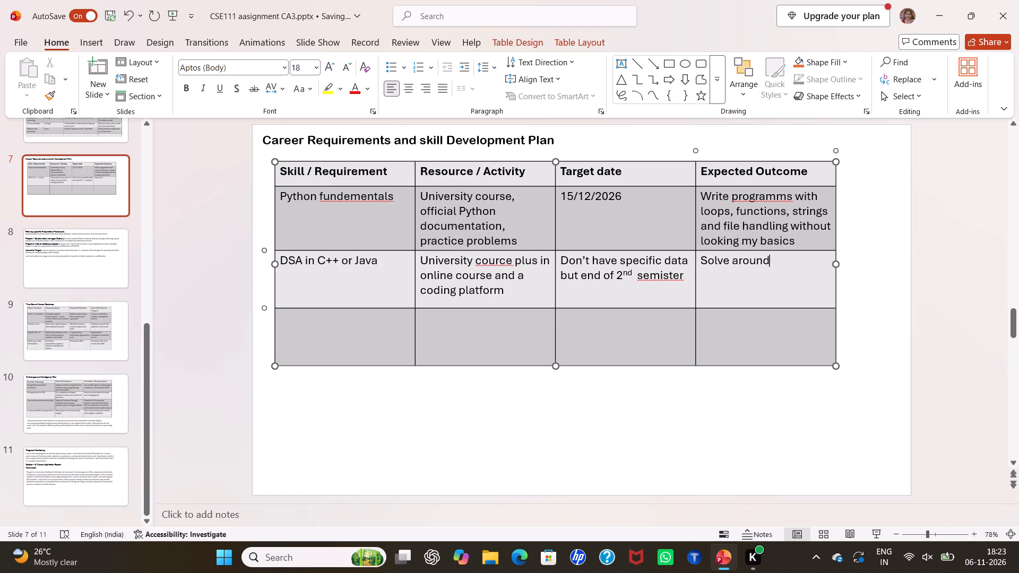
{"action": "key", "text": "space"}
{"action": "type", "text": "150 problems"}
{"action": "key", "text": "space"}
{"action": "type", "text": "across arrays"}
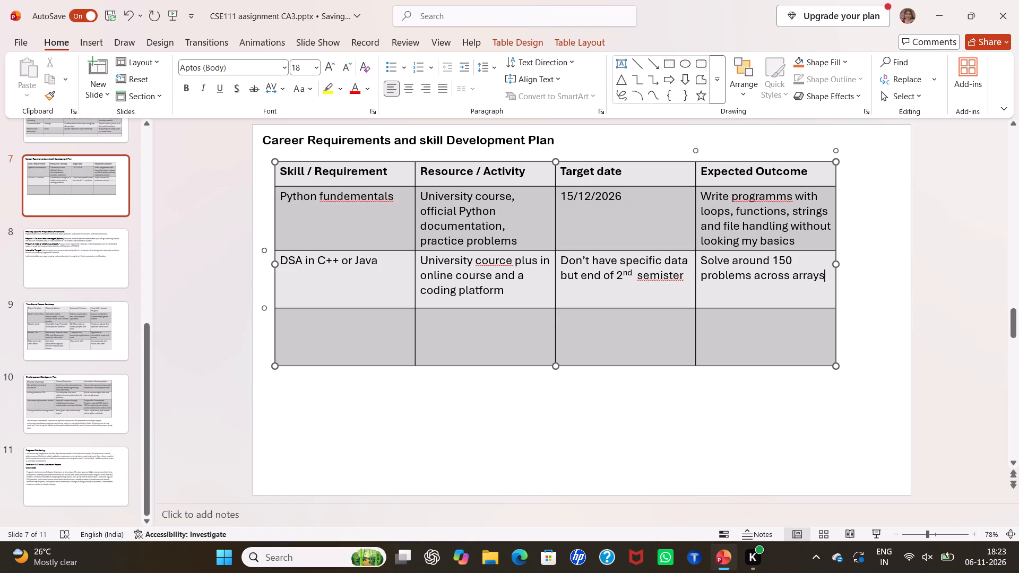
{"action": "type", "text": ", strings,"}
{"action": "key", "text": "space"}
{"action": "type", "text": "linked"}
{"action": "key", "text": "space"}
{"action": "type", "text": "lists and sorting"}
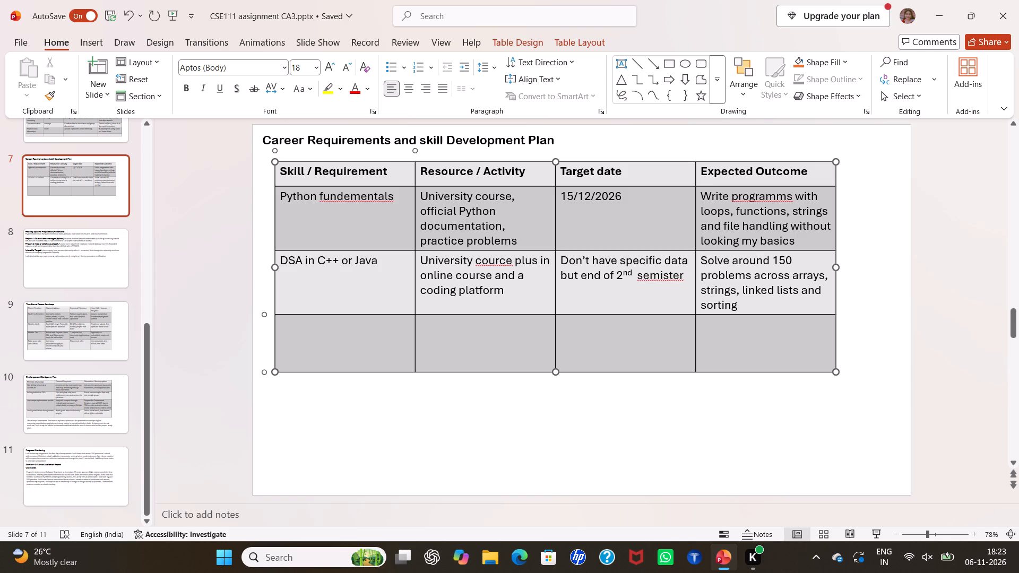
Enter "Databases" in the Skill / Requirement cell of the table's last row.
{"action": "left_click", "coordinate": [305, 329]}
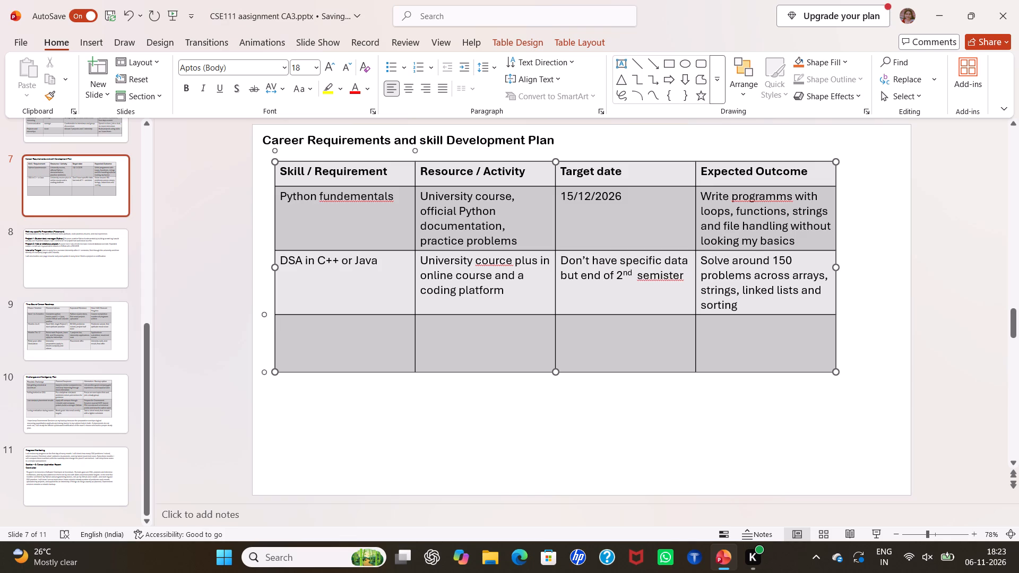
{"action": "type", "text": "database"}
{"action": "key", "text": "space"}
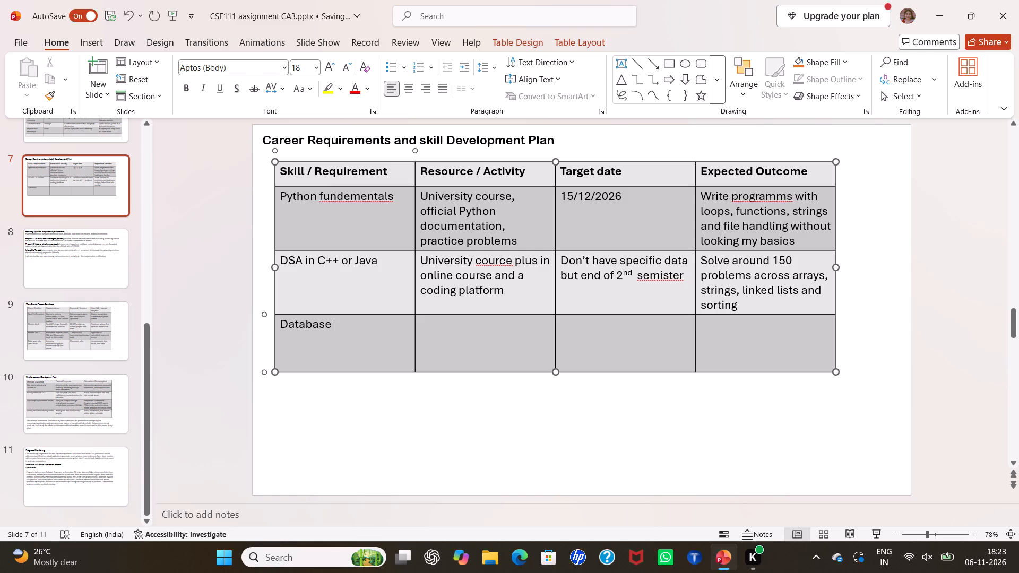
{"action": "key", "text": "BackSpace"}
{"action": "key", "text": "s"}
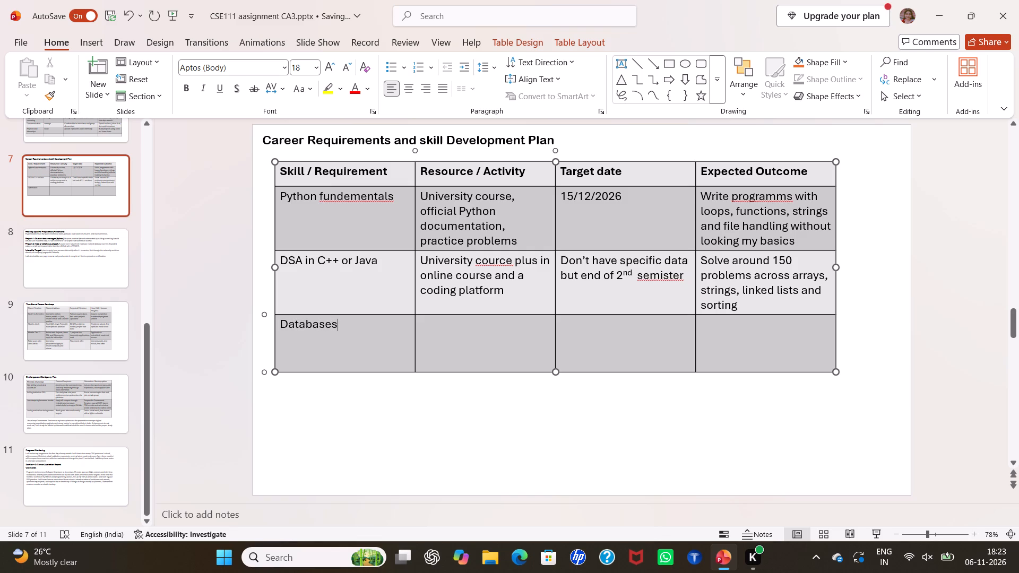
Enter "Practice database" in the Resource / Activity cell of the Databases row.
{"action": "left_click", "coordinate": [436, 327]}
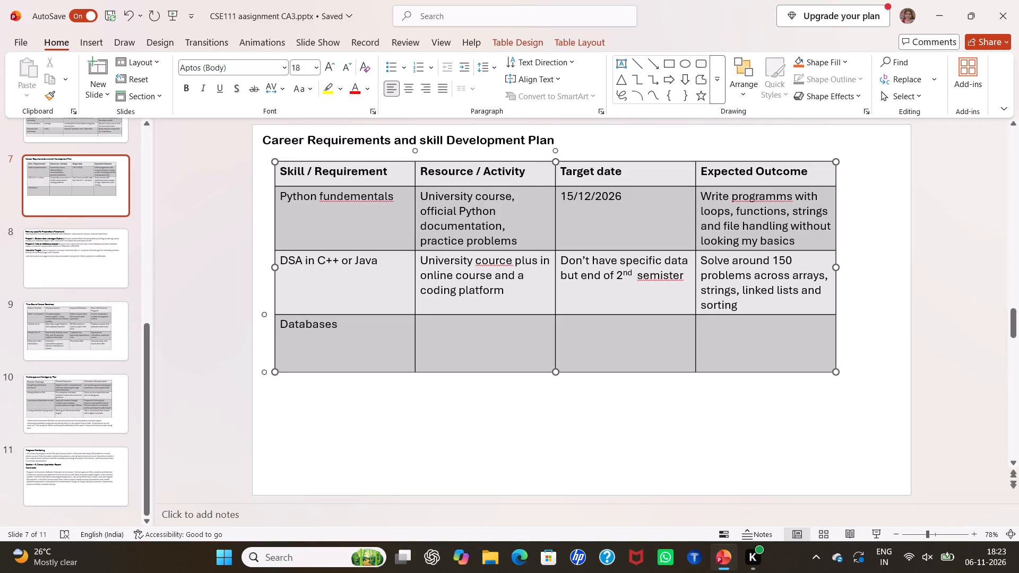
{"action": "type", "text": "practice f"}
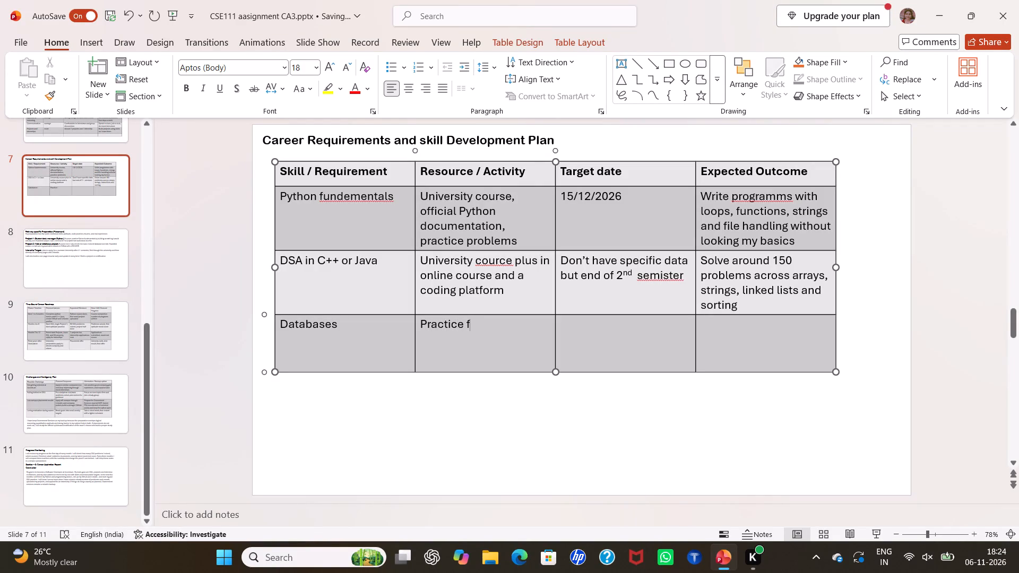
{"action": "key", "text": "BackSpace"}
{"action": "type", "text": "database"}
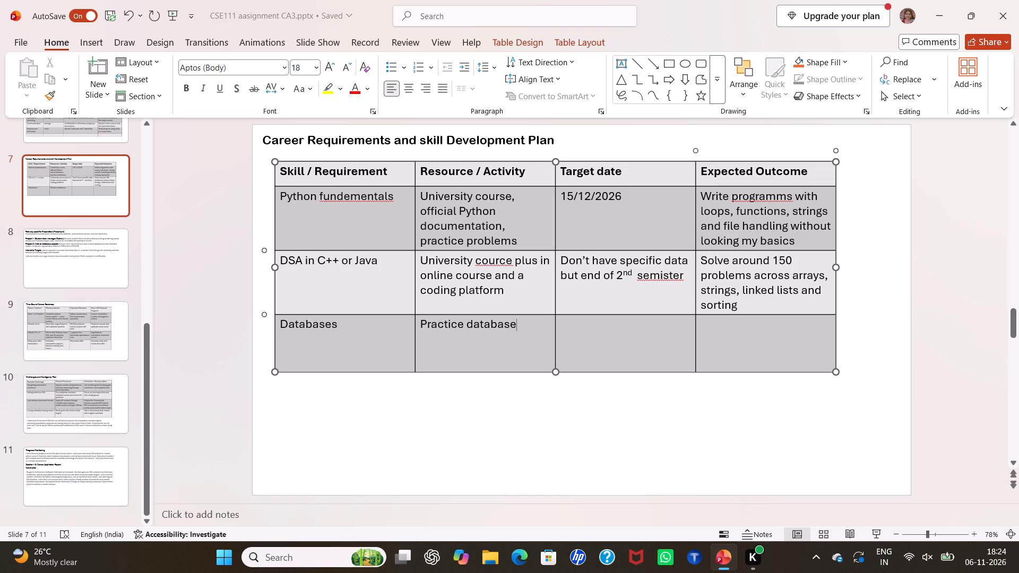
Enter "Simple database" in the Expected Outcome cell of the Databases row.
{"action": "left_click", "coordinate": [712, 327]}
{"action": "type", "text": "simple data"}
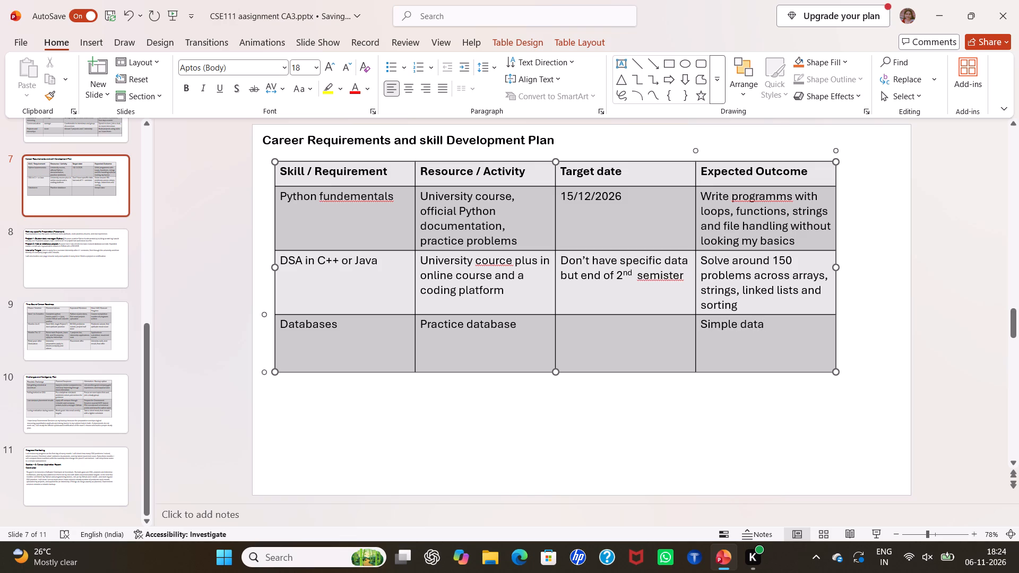
{"action": "type", "text": "base"}
Insert two blank rows between the DSA row and the Databases row.
{"action": "left_click", "coordinate": [571, 47]}
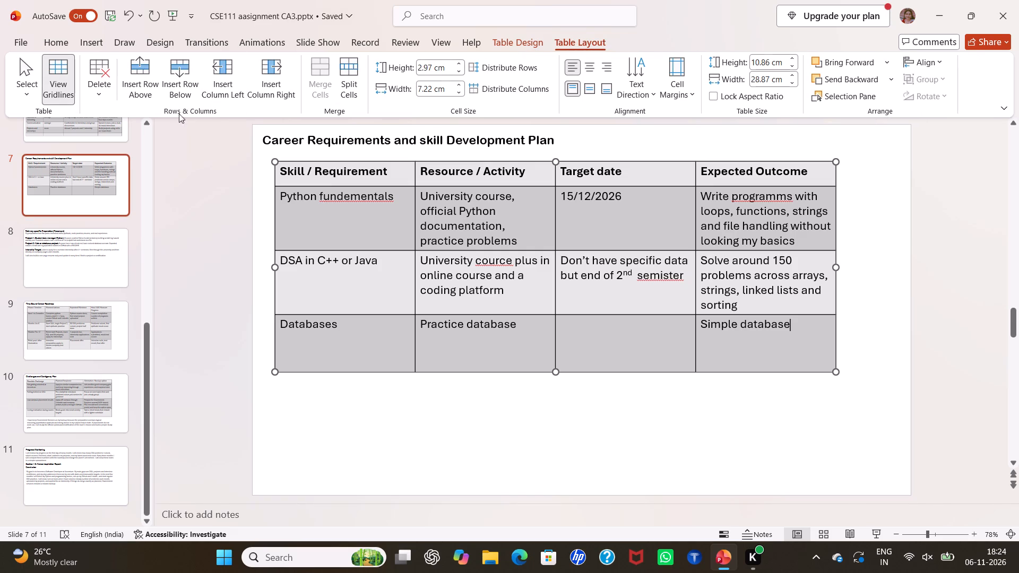
{"action": "left_click", "coordinate": [155, 98]}
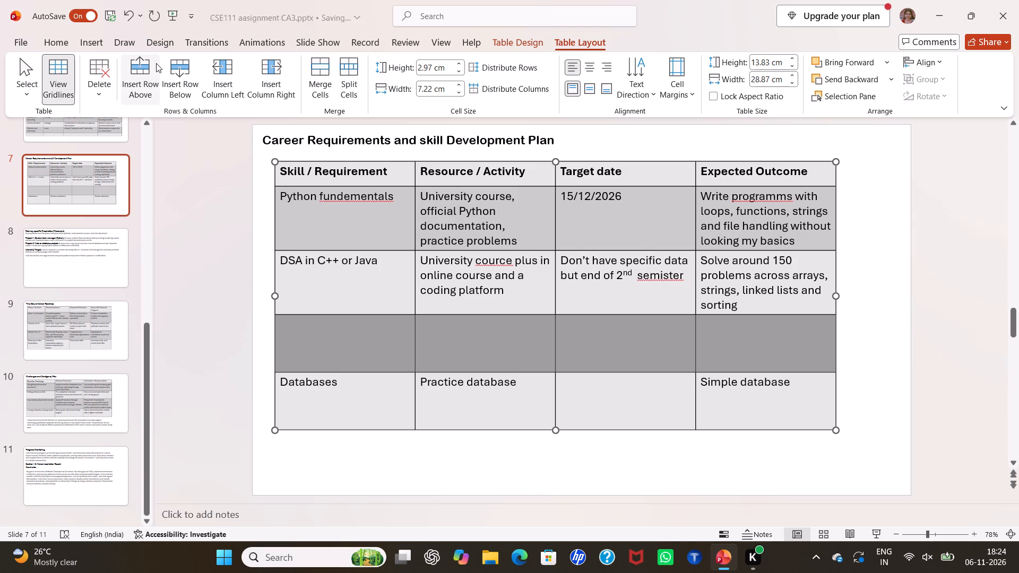
{"action": "left_click", "coordinate": [130, 10]}
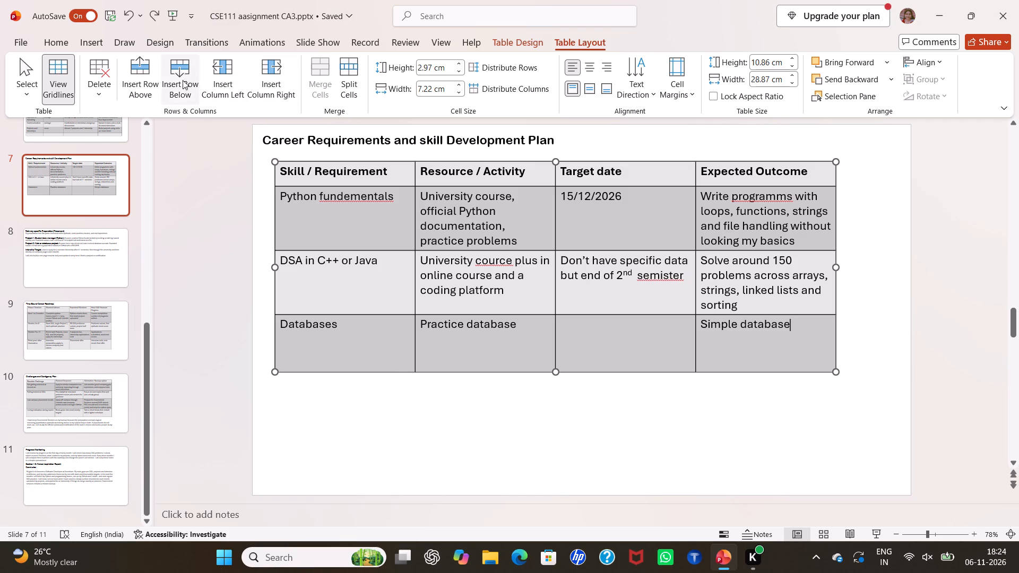
{"action": "left_click", "coordinate": [154, 82]}
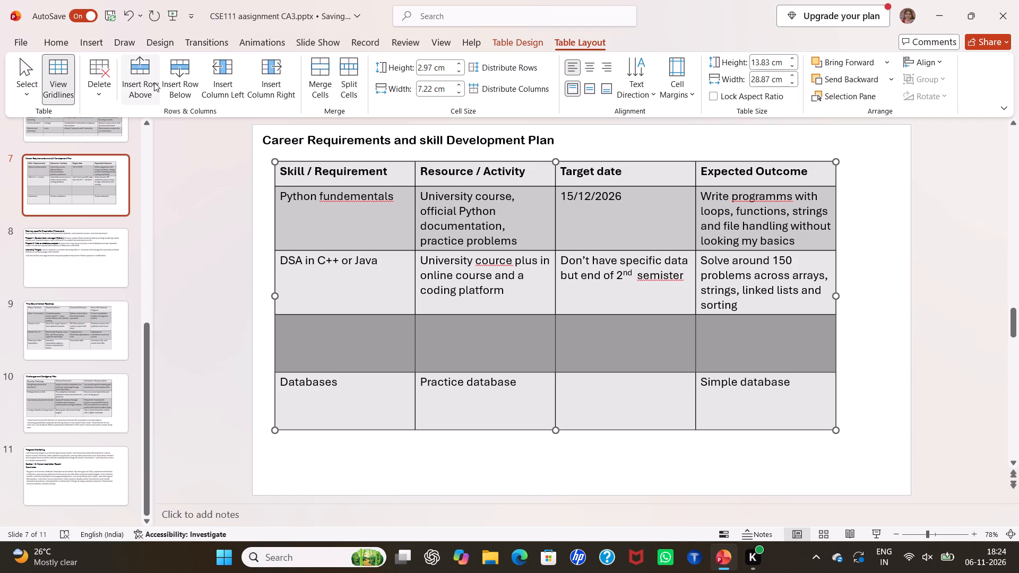
{"action": "left_click", "coordinate": [154, 82]}
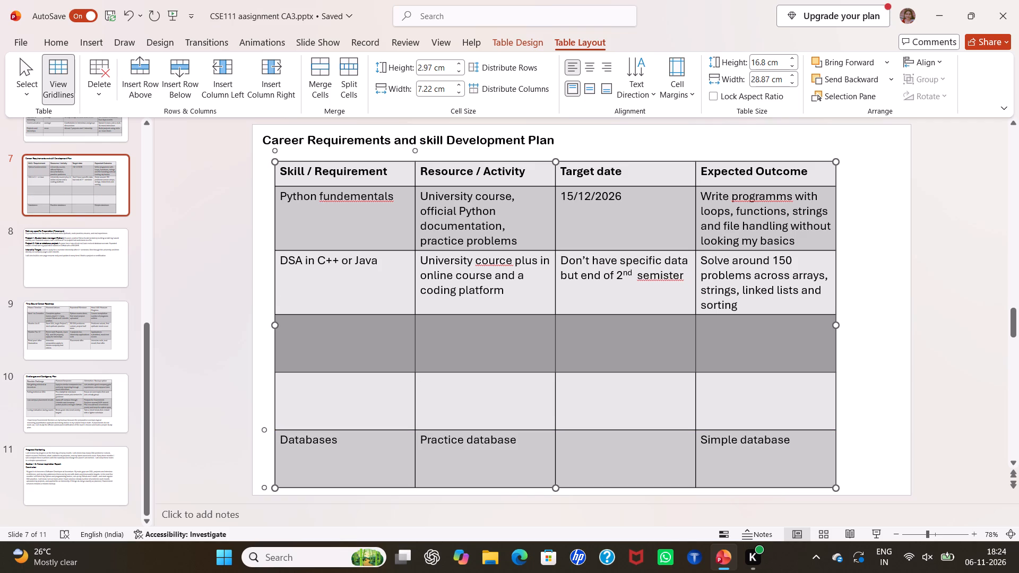
Widen the Skill / Requirement column slightly to about 7.33 cm at the table's outer edge.
{"action": "left_click_drag", "start_coordinate": [280, 439], "coordinate": [281, 453]}
{"action": "left_click_drag", "start_coordinate": [281, 453], "coordinate": [273, 453]}
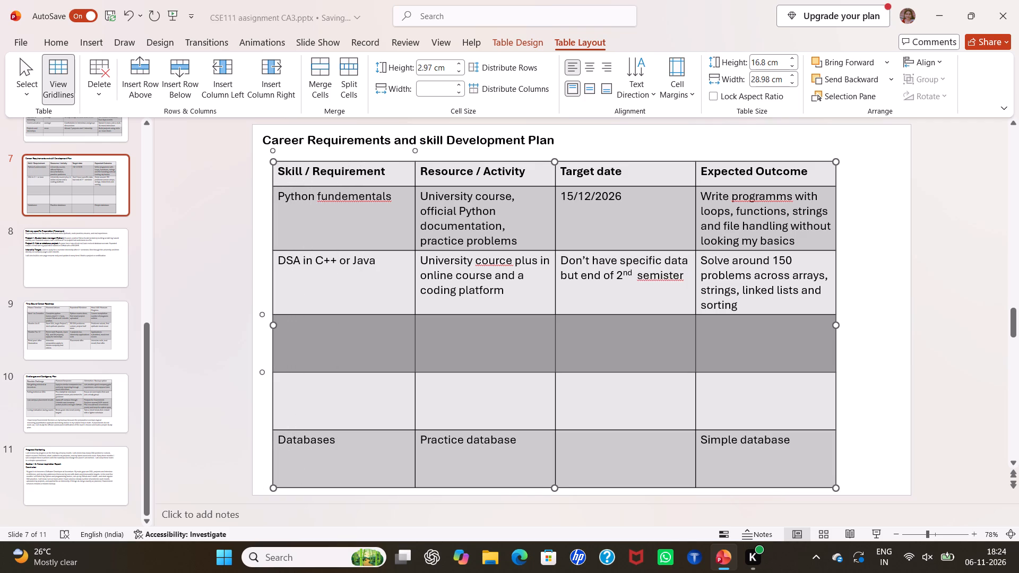
Enter "Appitude" in the Skill / Requirement cell of the first blank row below the DSA row.
{"action": "left_click", "coordinate": [306, 338]}
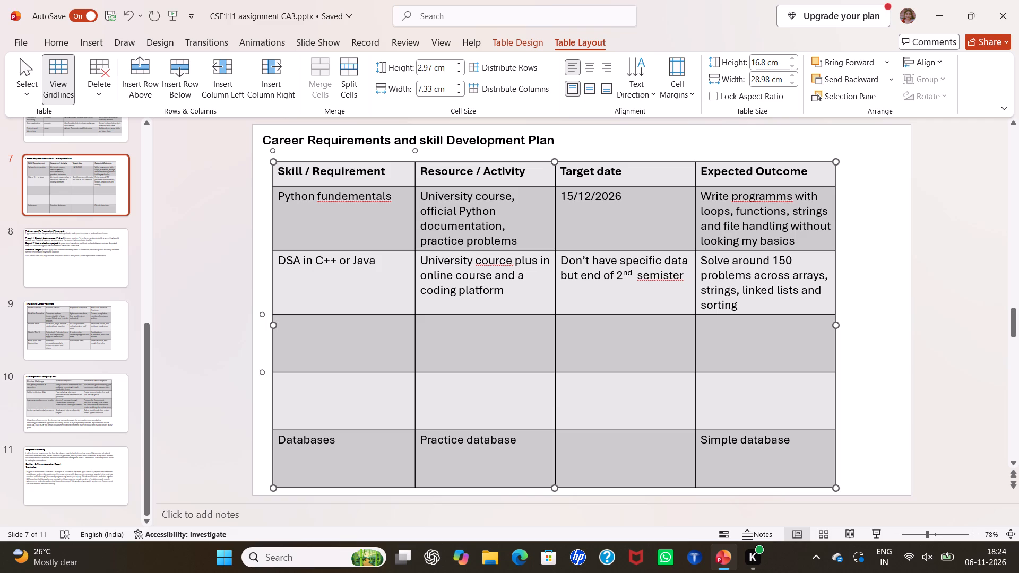
{"action": "key", "text": "shift+a"}
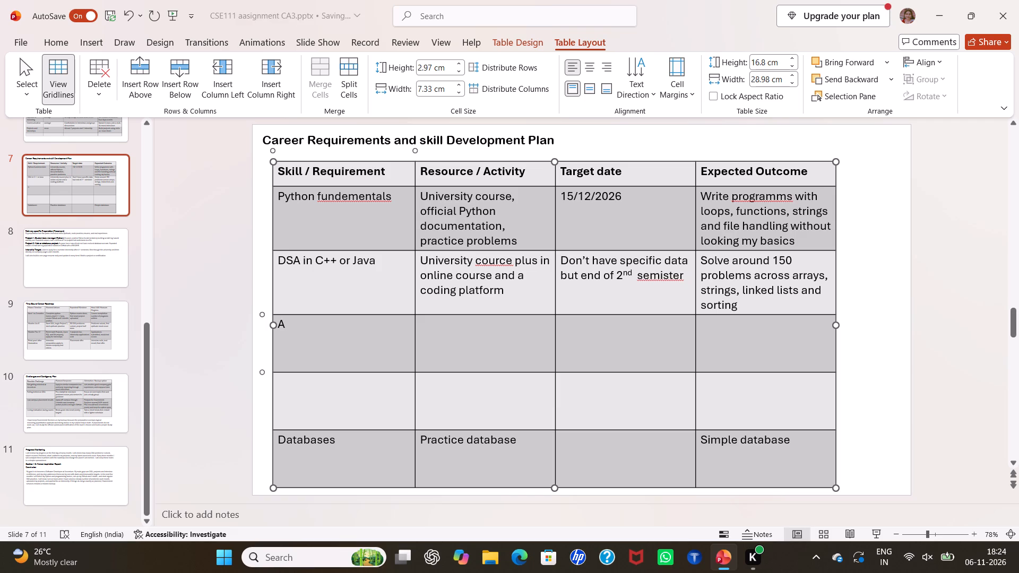
{"action": "type", "text": "ppitude"}
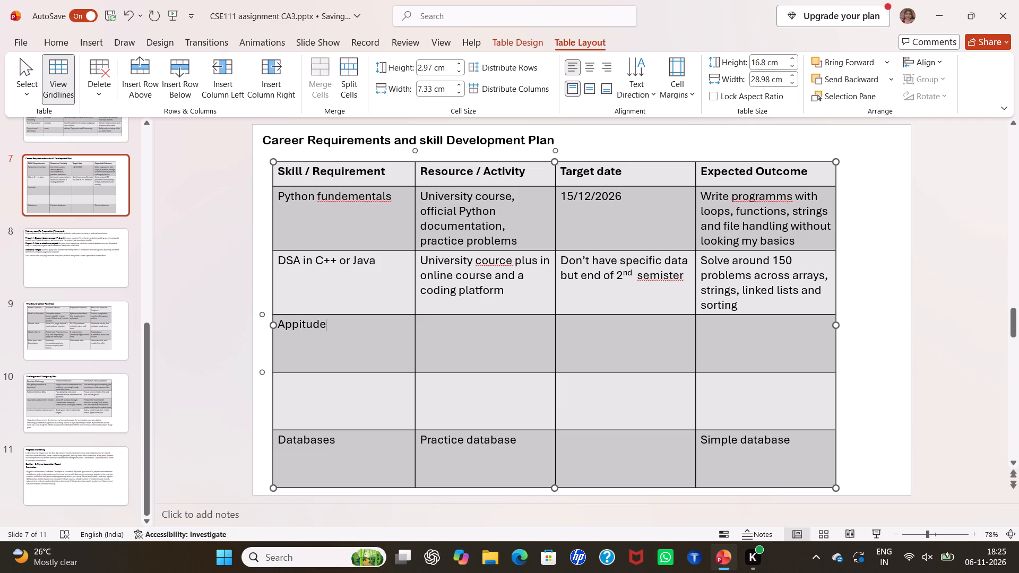
Enter "Placement preparation books, online mock tests" in the Resource / Activity cell of the Appitude row.
{"action": "left_click", "coordinate": [447, 336]}
{"action": "type", "text": "Place"}
{"action": "type", "text": "ment preparation"}
{"action": "key", "text": "space"}
{"action": "type", "text": "books"}
{"action": "type", "text": ", online"}
{"action": "key", "text": "space"}
{"action": "type", "text": "mock tests"}
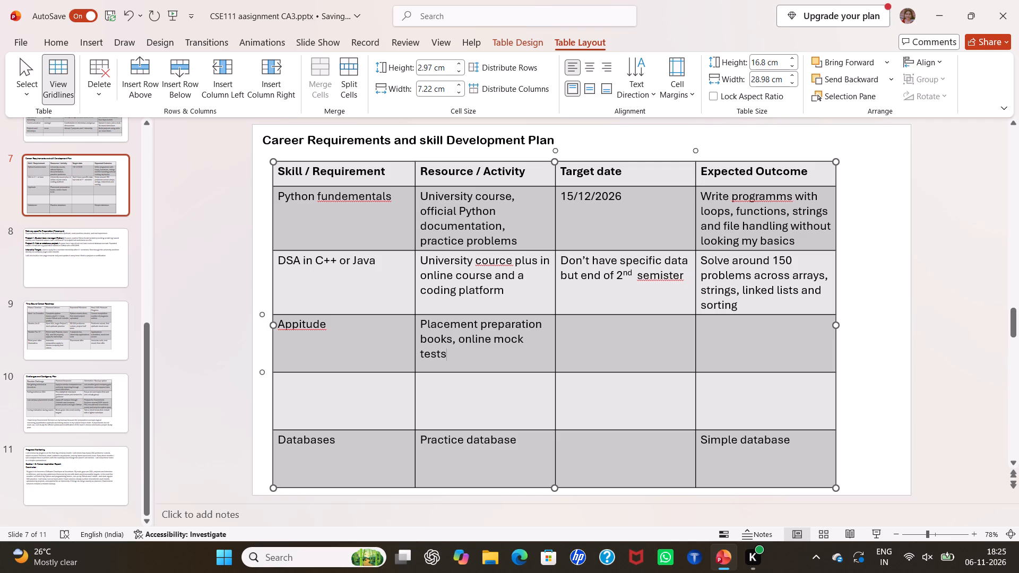
Enter "Score above 70% in timed tests" in the Expected Outcome cell of the Appitude row.
{"action": "left_click", "coordinate": [732, 342]}
{"action": "type", "text": "score above 7"}
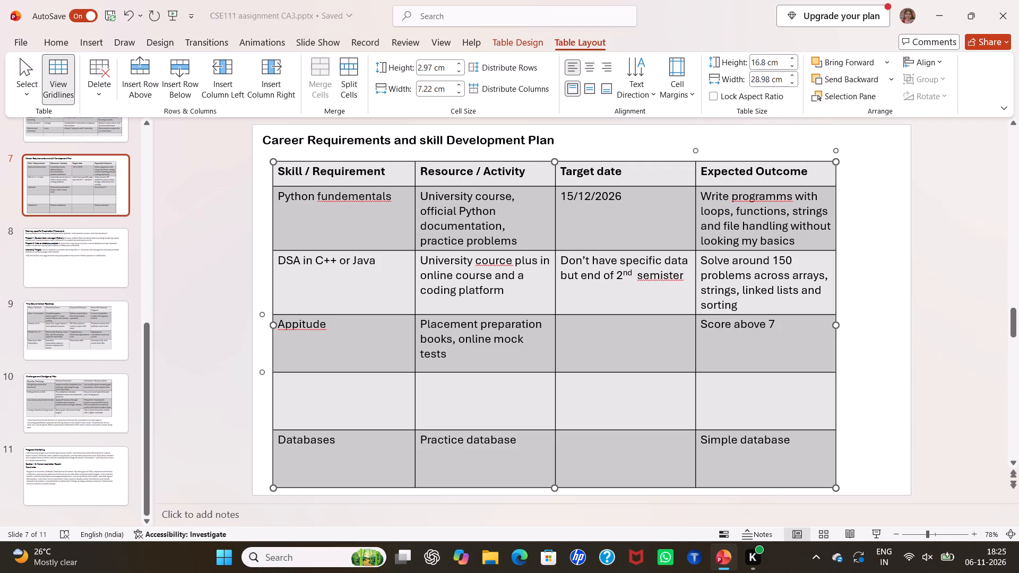
{"action": "key", "text": "minus"}
{"action": "key", "text": "BackSpace"}
{"action": "key", "text": "0"}
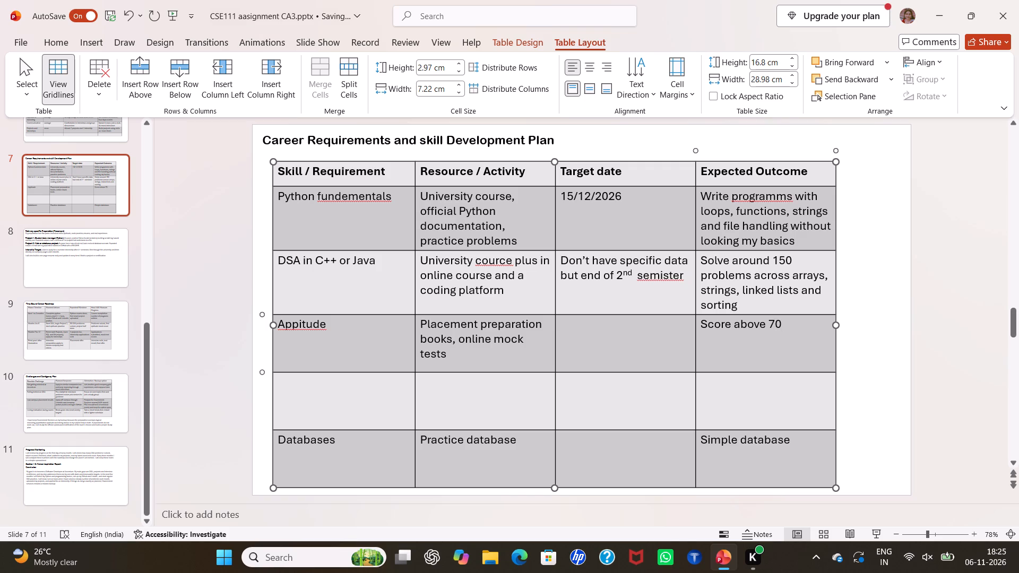
{"action": "key", "text": "shift+percent"}
{"action": "key", "text": "space"}
{"action": "type", "text": "in timed tests"}
Enter "Communication" in the Skill / Requirement cell of the blank row below Appitude.
{"action": "left_click", "coordinate": [340, 394]}
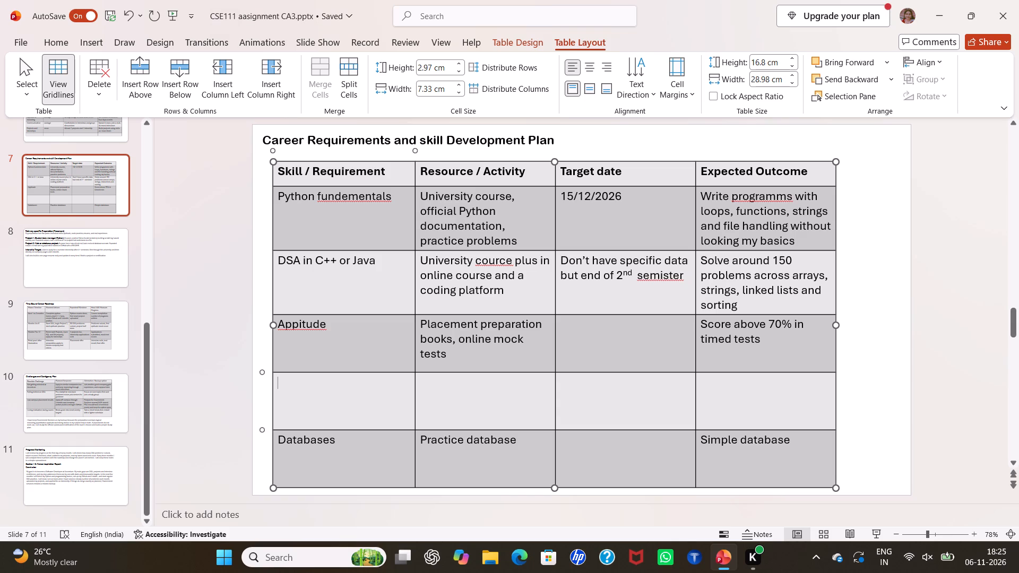
{"action": "type", "text": "Communication"}
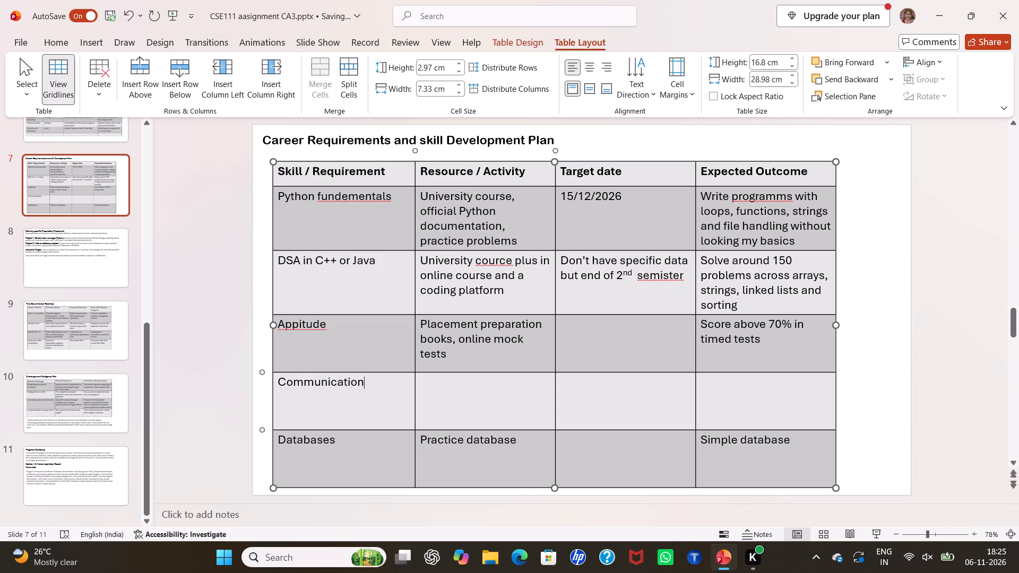
Enter "Mock interviews with friends, club activities" in the Resource / Activity cell of the Communication row.
{"action": "left_click", "coordinate": [433, 397]}
{"action": "type", "text": "mock"}
{"action": "key", "text": "space"}
{"action": "type", "text": "intervi"}
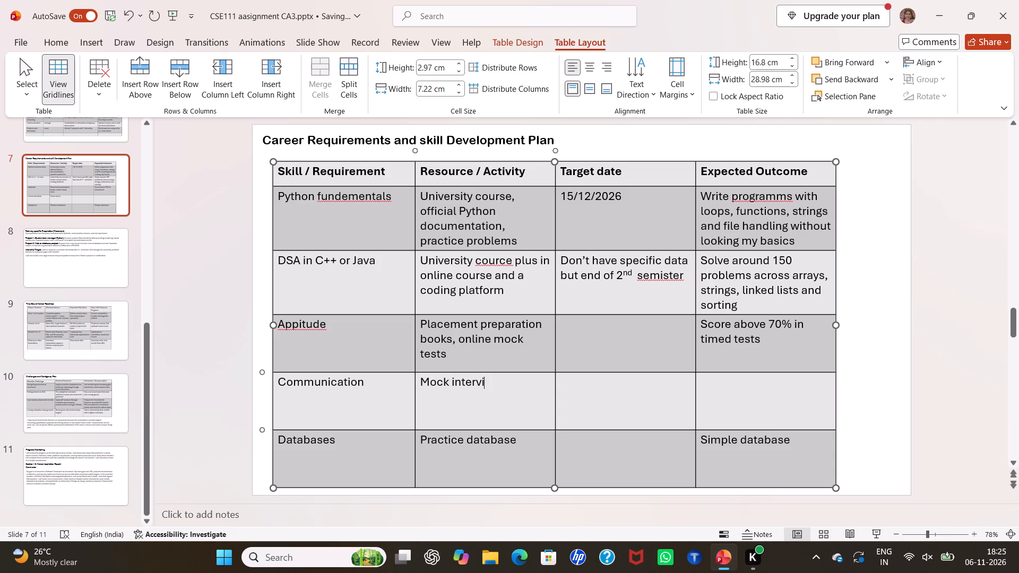
{"action": "type", "text": "ews"}
{"action": "key", "text": "space"}
{"action": "type", "text": "with friends"}
{"action": "type", "text": ", club"}
{"action": "key", "text": "space"}
{"action": "type", "text": "act"}
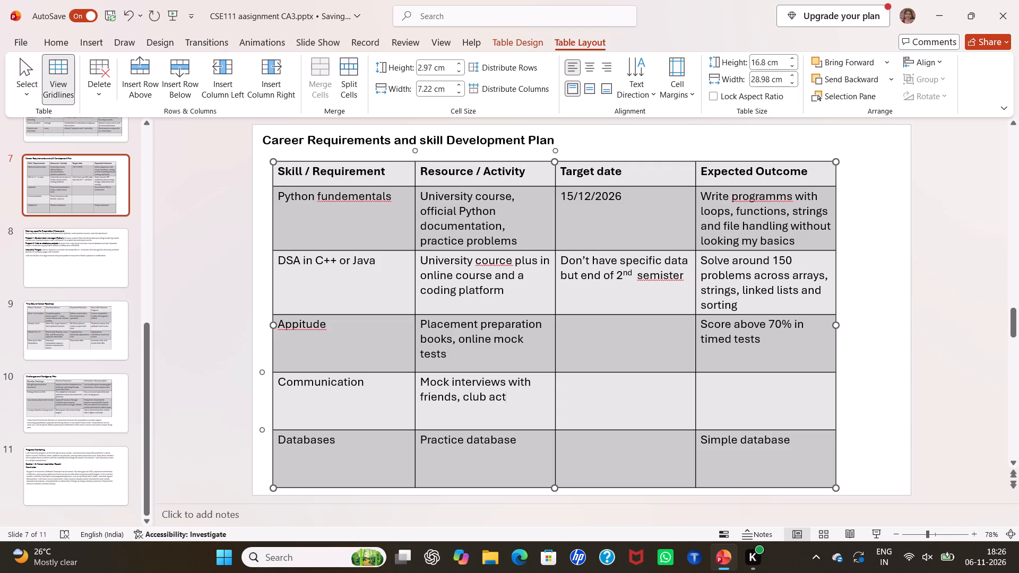
{"action": "type", "text": "ivitir"}
{"action": "key", "text": "BackSpace"}
{"action": "type", "text": "es"}
Enter "Introduce my self and explain a project clearly in under two minutes" in the Communication row's Expected Outcome cell.
{"action": "left_click", "coordinate": [719, 393]}
{"action": "type", "text": "Intriduce"}
{"action": "key", "text": "space"}
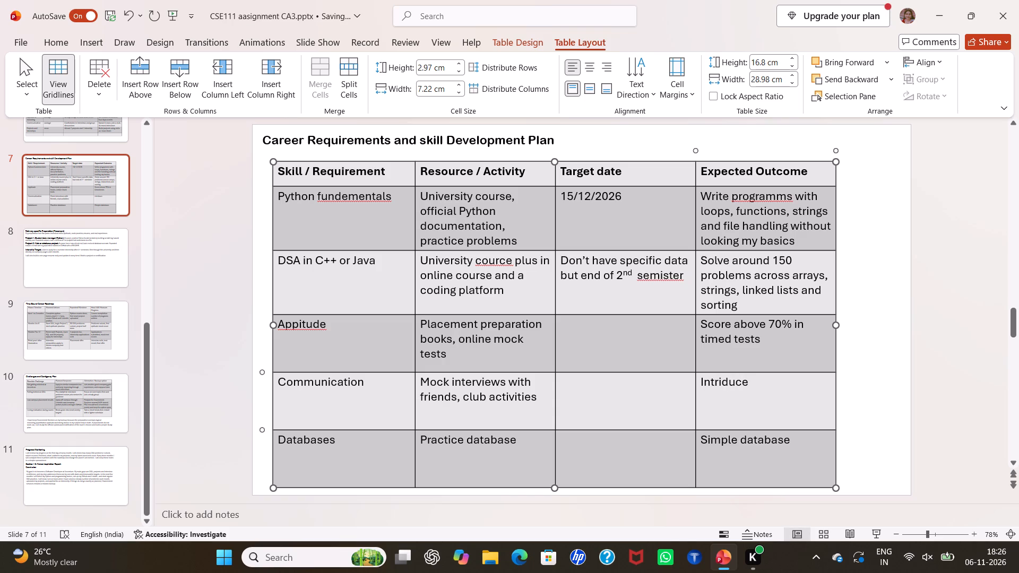
{"action": "key", "text": "BackSpace"}
{"action": "key", "text": "BackSpace"}
{"action": "key", "text": "BackSpace"}
{"action": "key", "text": "BackSpace"}
{"action": "key", "text": "BackSpace"}
{"action": "key", "text": "BackSpace"}
{"action": "type", "text": "oduce my"}
{"action": "key", "text": "space"}
{"action": "type", "text": "self"}
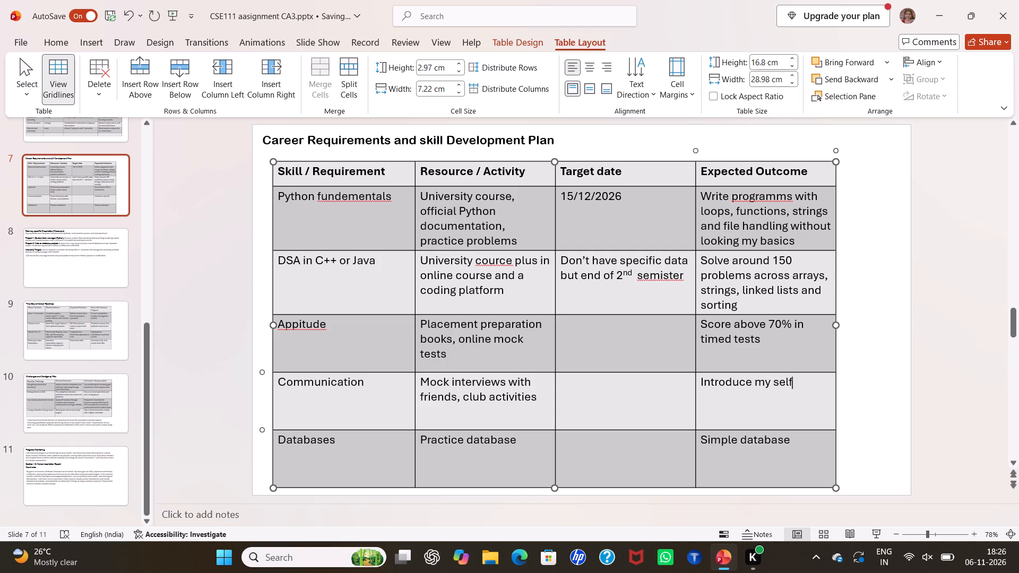
{"action": "key", "text": "space"}
{"action": "type", "text": "and explain"}
{"action": "key", "text": "space"}
{"action": "type", "text": "a projr"}
{"action": "key", "text": "BackSpace"}
{"action": "type", "text": "ect"}
{"action": "key", "text": "space"}
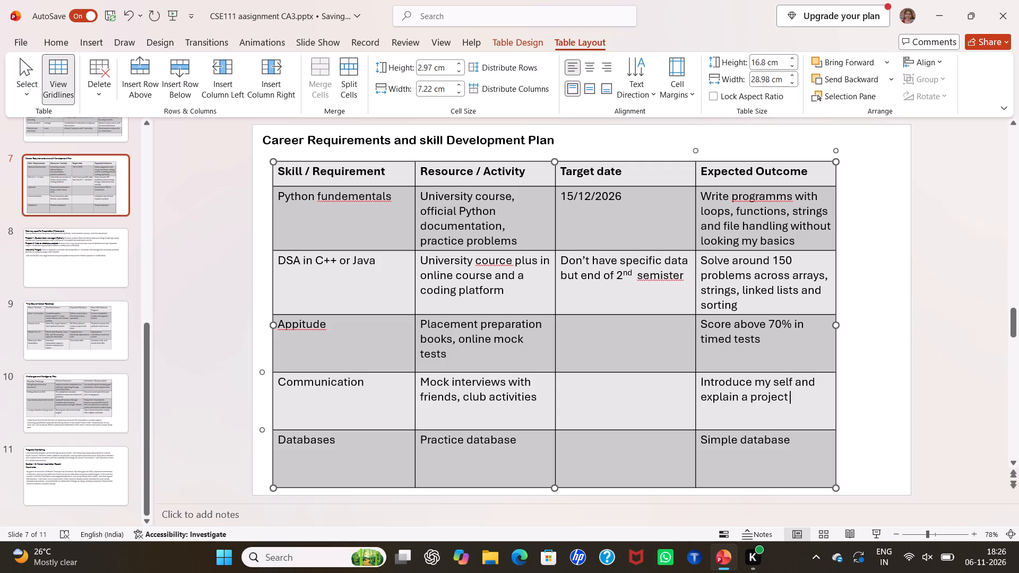
{"action": "type", "text": "clearlt"}
{"action": "key", "text": "space"}
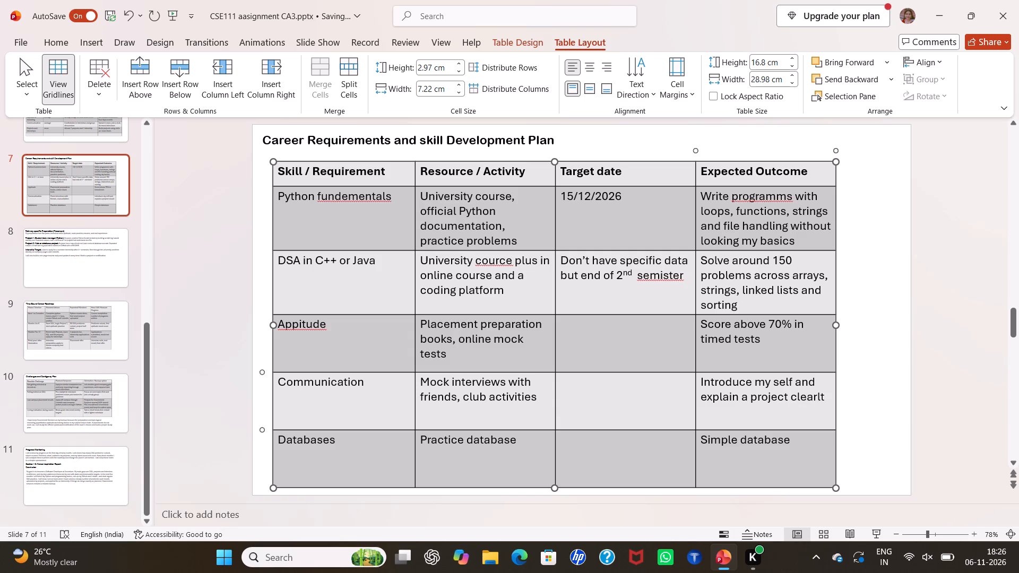
{"action": "key", "text": "BackSpace"}
{"action": "key", "text": "BackSpace"}
{"action": "type", "text": "y"}
{"action": "key", "text": "space"}
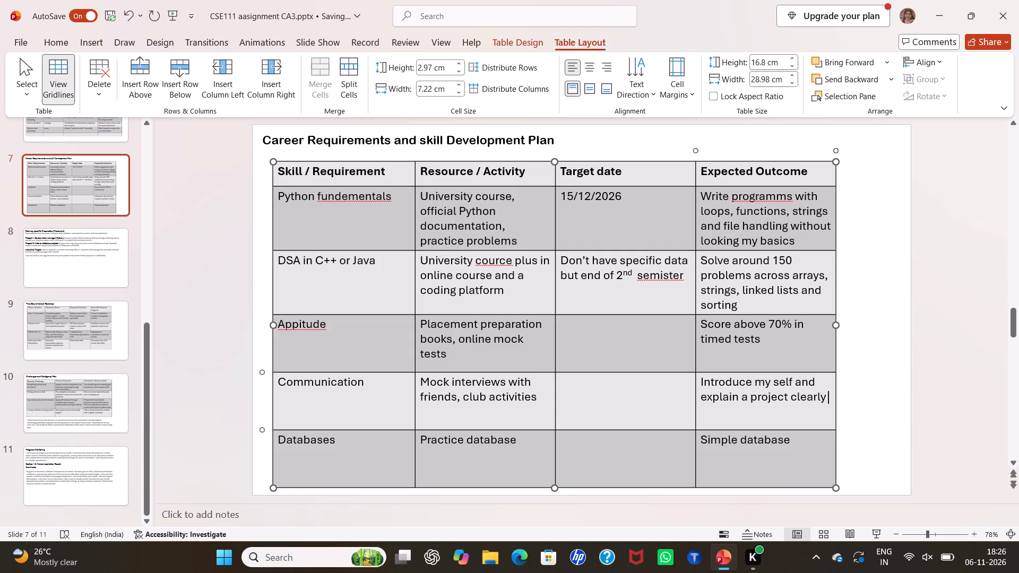
{"action": "type", "text": "in"}
{"action": "key", "text": "space"}
{"action": "key", "text": "u"}
{"action": "type", "text": "nder"}
{"action": "key", "text": "space"}
{"action": "type", "text": "two minutes"}
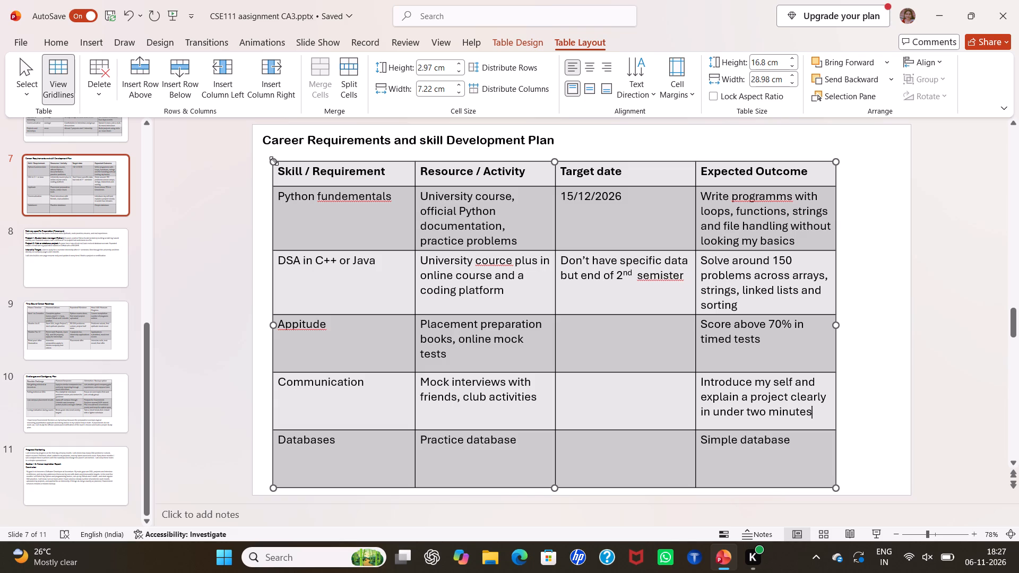
Enlarge the slide 7 table outward from its top-left corner to about 17.13 cm high and 29.33 cm wide.
{"action": "left_click_drag", "start_coordinate": [275, 162], "coordinate": [263, 157]}
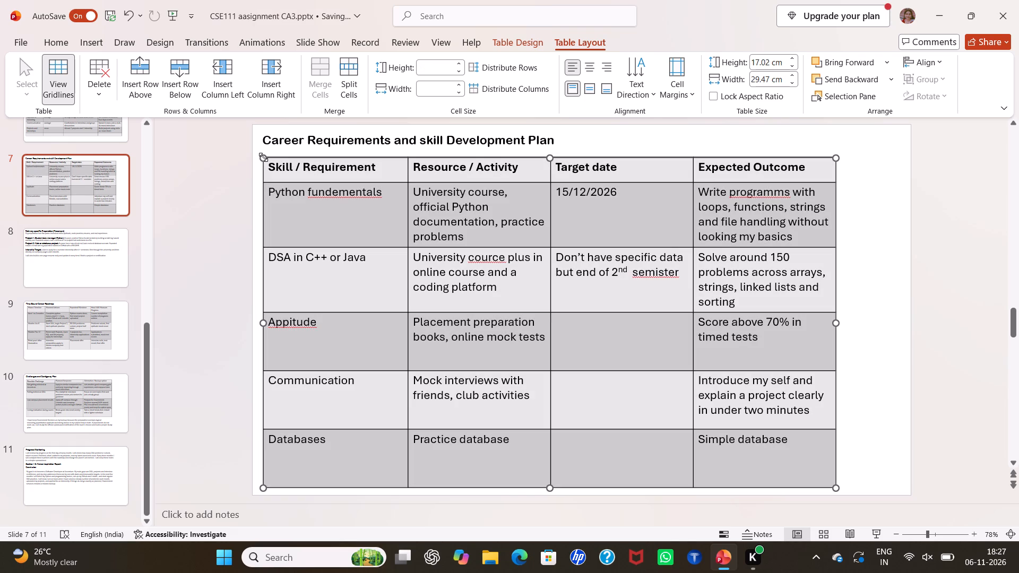
{"action": "left_click", "coordinate": [263, 157]}
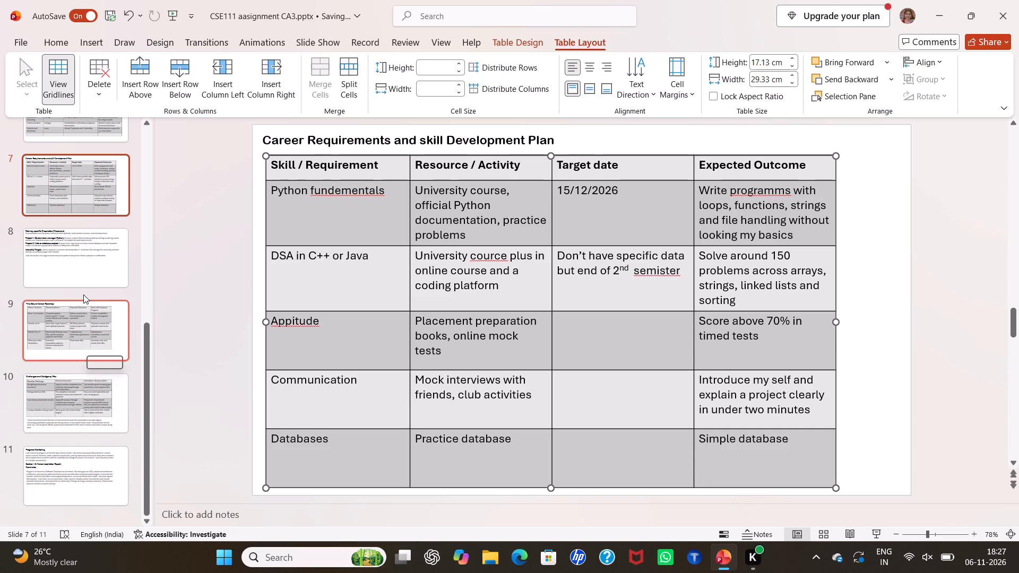
Add a text box reading "References" below the Conclusion paragraph on slide 11.
{"action": "scroll", "coordinate": [82, 293], "scroll_direction": "down", "scroll_amount": 2}
{"action": "left_click", "coordinate": [80, 263]}
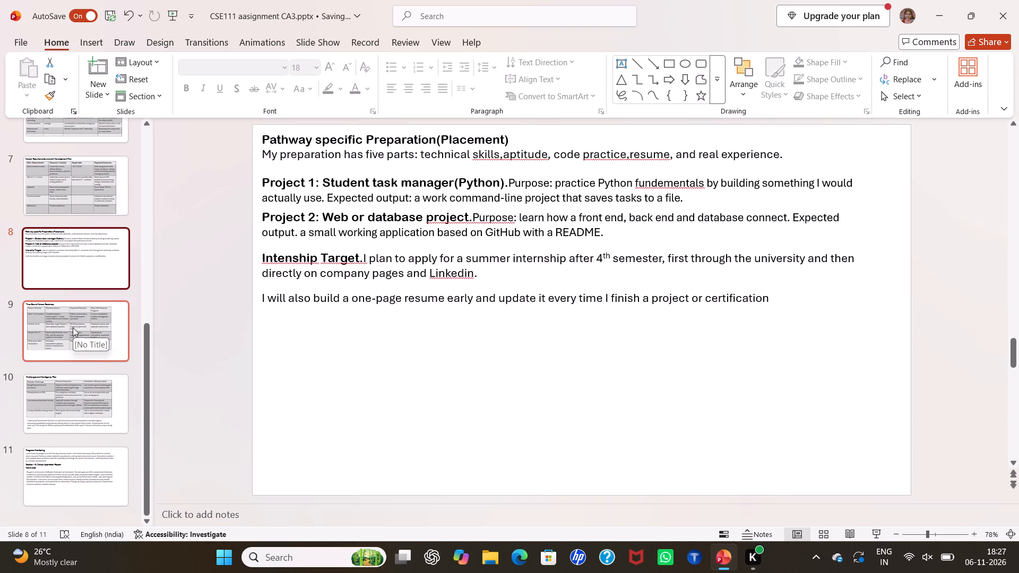
{"action": "left_click", "coordinate": [73, 327]}
{"action": "left_click", "coordinate": [67, 399]}
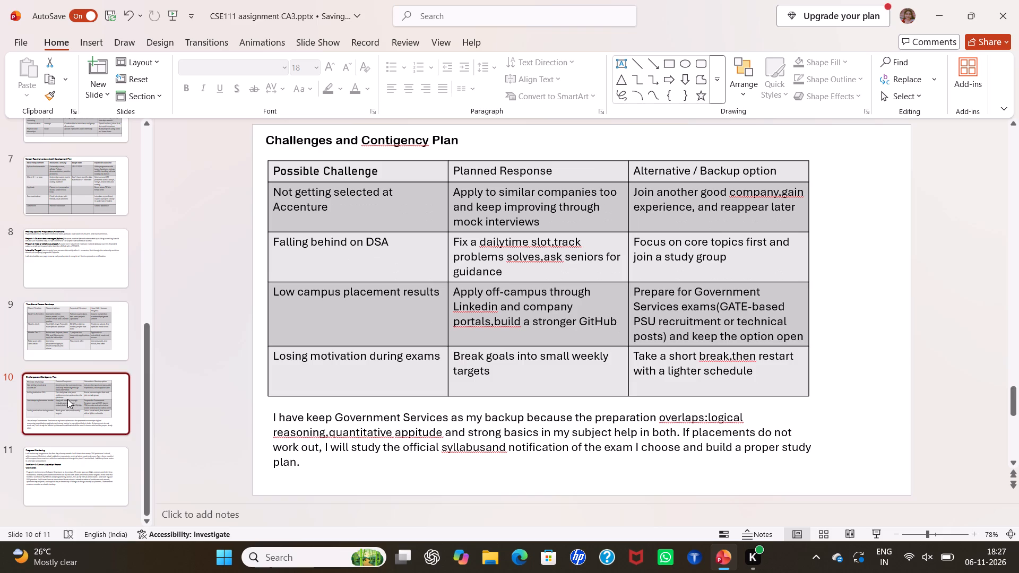
{"action": "left_click", "coordinate": [50, 457]}
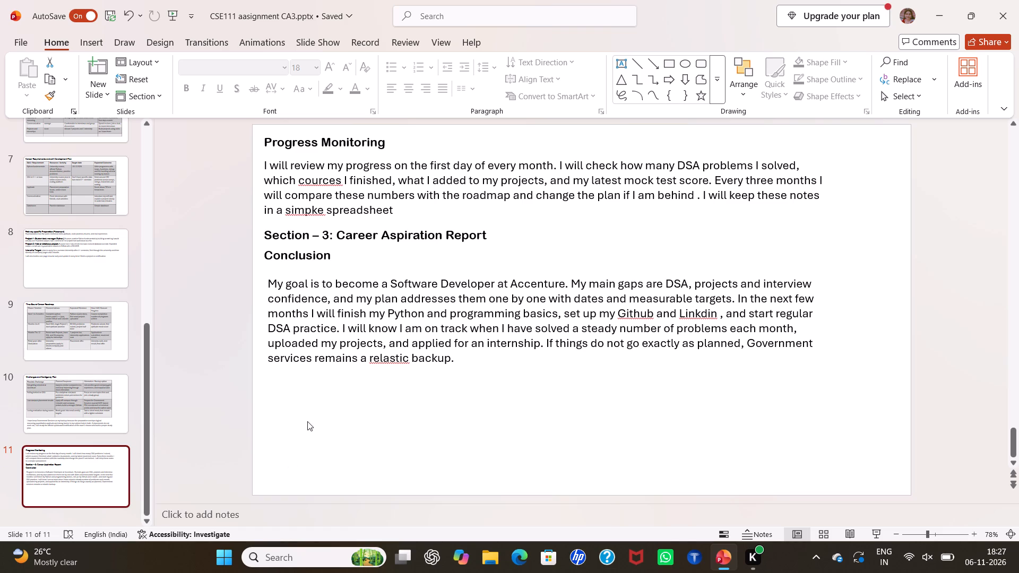
{"action": "double_click", "coordinate": [285, 383]}
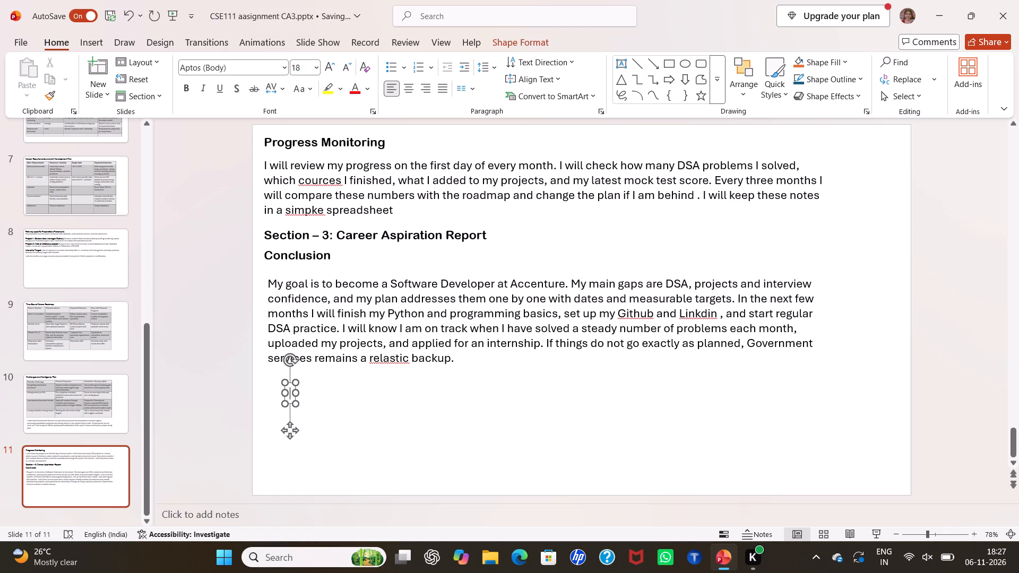
{"action": "type", "text": "Re"}
{"action": "type", "text": "ferences"}
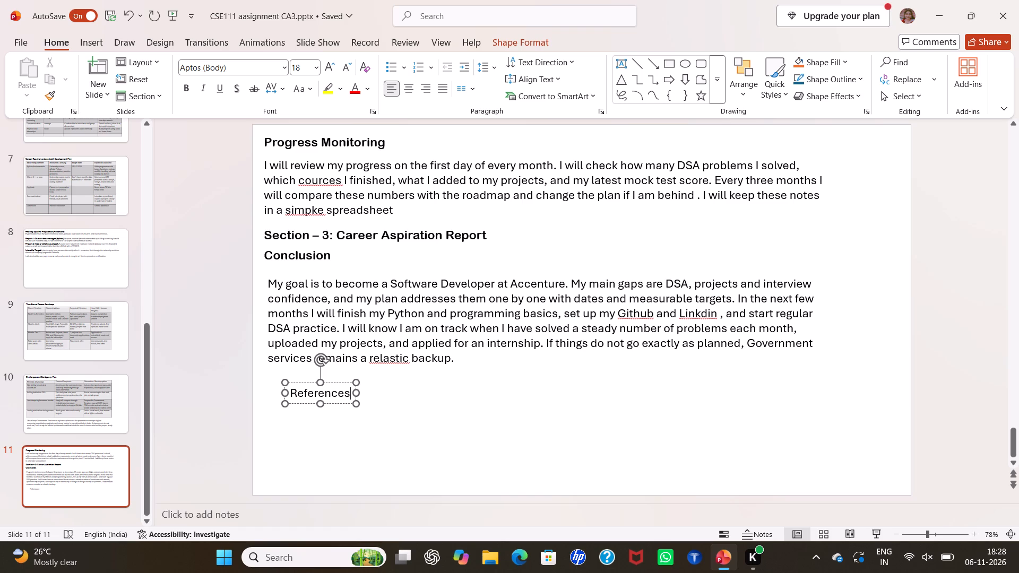
{"action": "key", "text": "shift+a"}
{"action": "key", "text": "BackSpace"}
Set the References heading's font to Arial Rounded MT Bold.
{"action": "key", "text": "ctrl+a"}
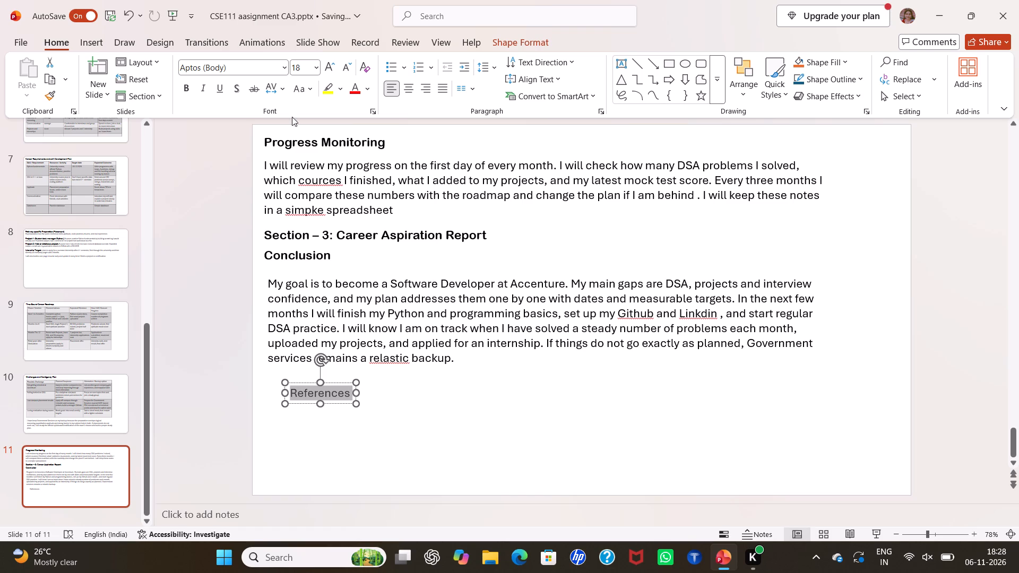
{"action": "left_click", "coordinate": [280, 58]}
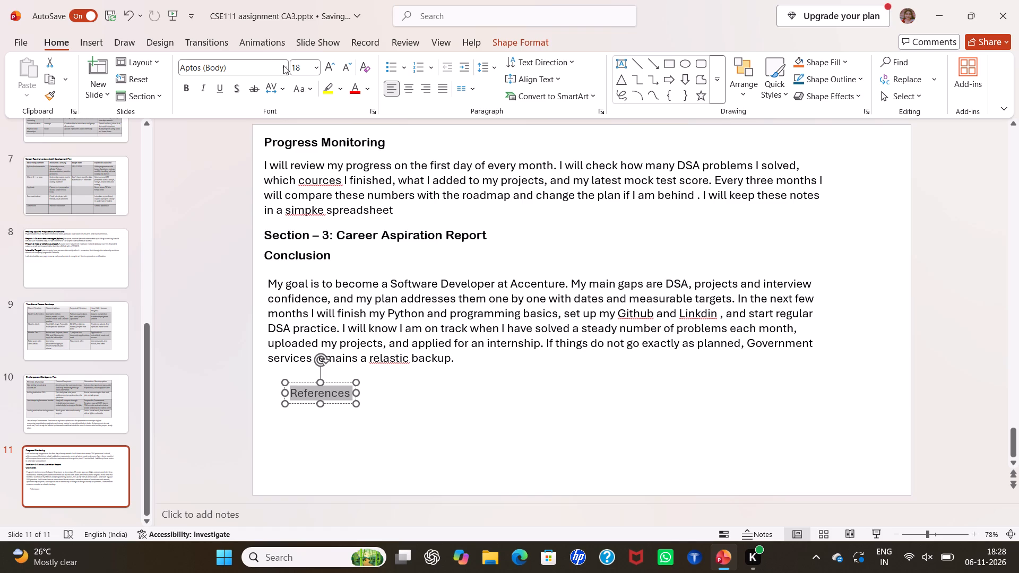
{"action": "left_click", "coordinate": [283, 65]}
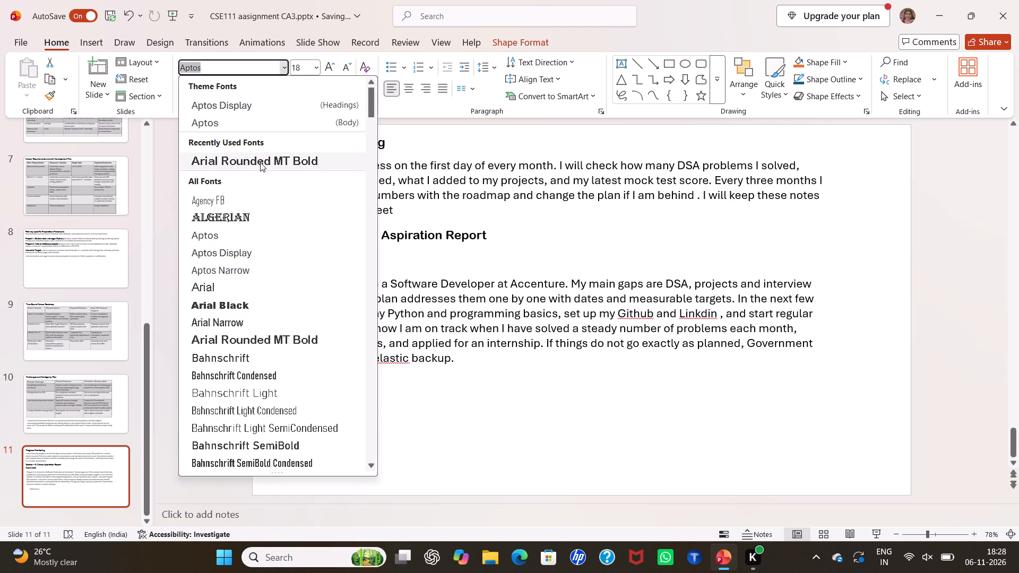
{"action": "left_click", "coordinate": [260, 162]}
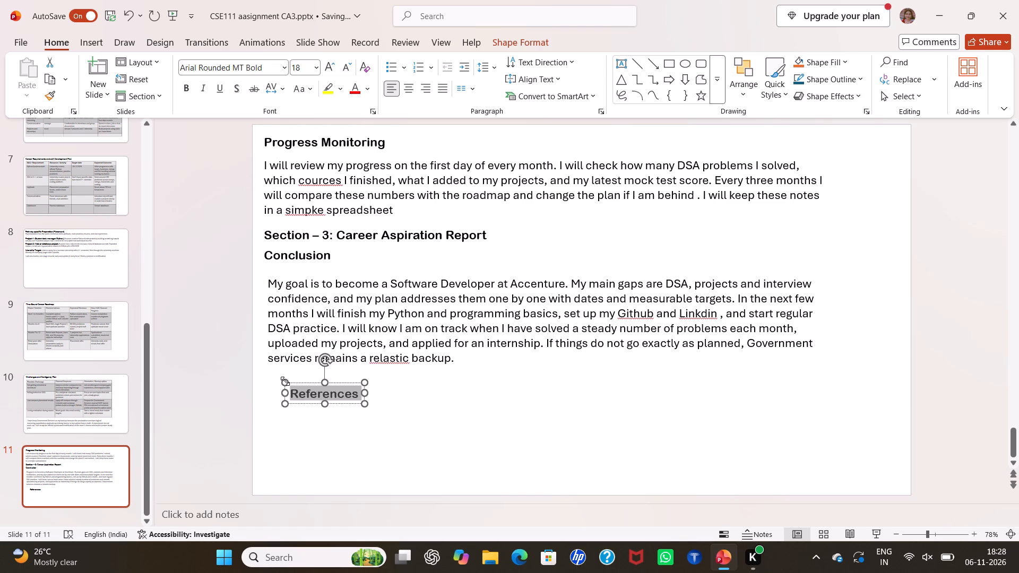
Shift the References heading directly beneath the Conclusion paragraph, aligned with the paragraph's left edge.
{"action": "left_click_drag", "start_coordinate": [285, 381], "coordinate": [266, 368]}
{"action": "left_click", "coordinate": [304, 403]}
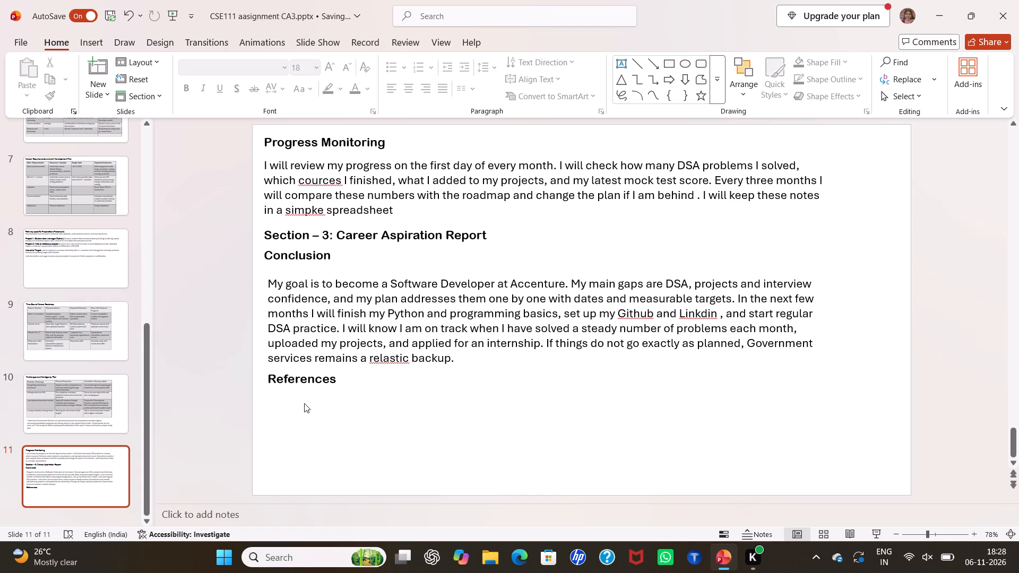